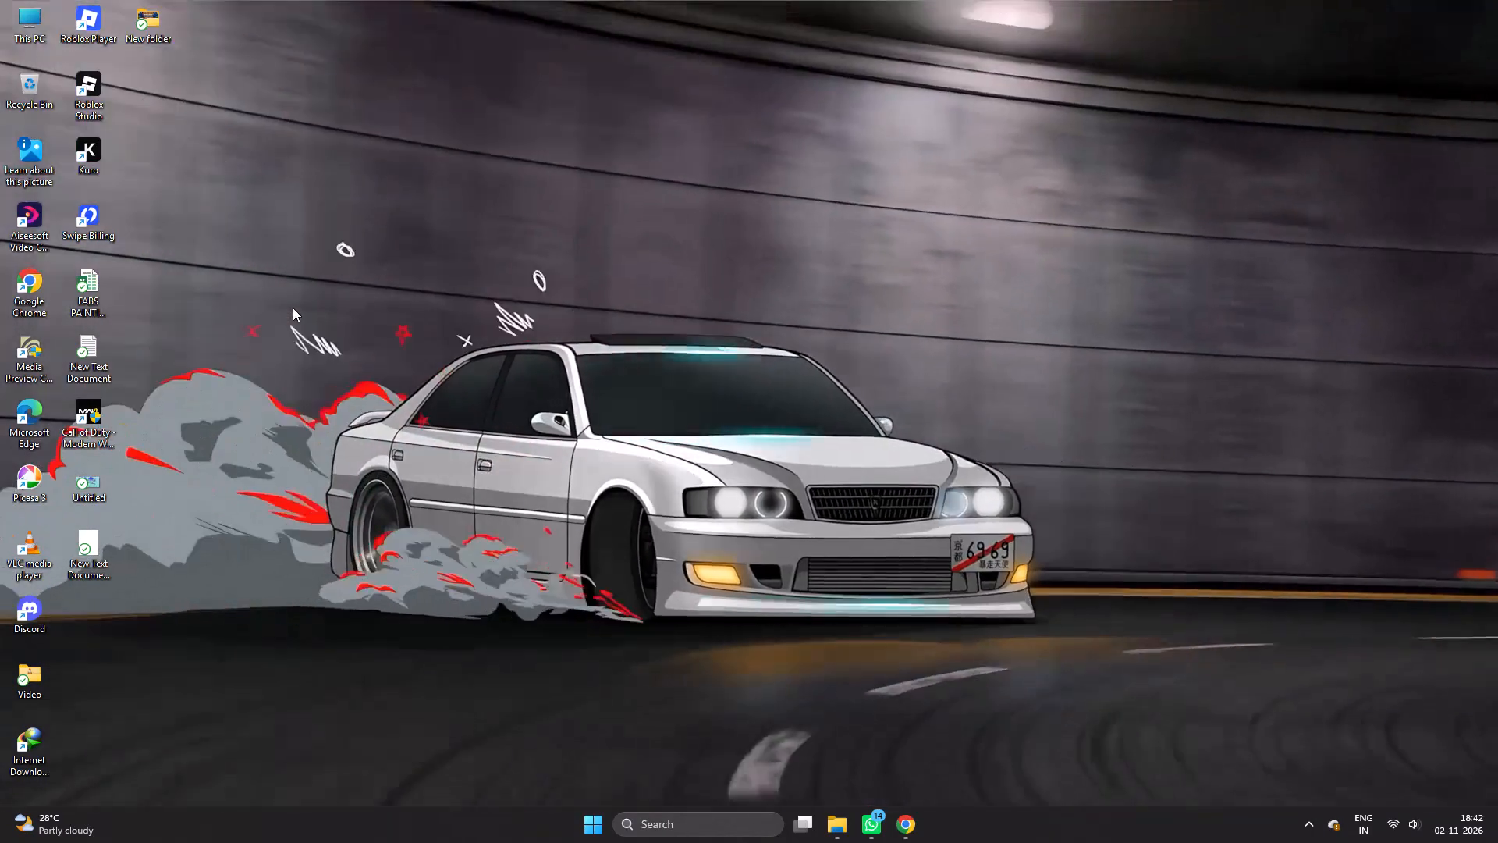
Launch Swipe Billing from the desktop and maximize its window.
{"action": "double_click", "coordinate": [80, 201]}
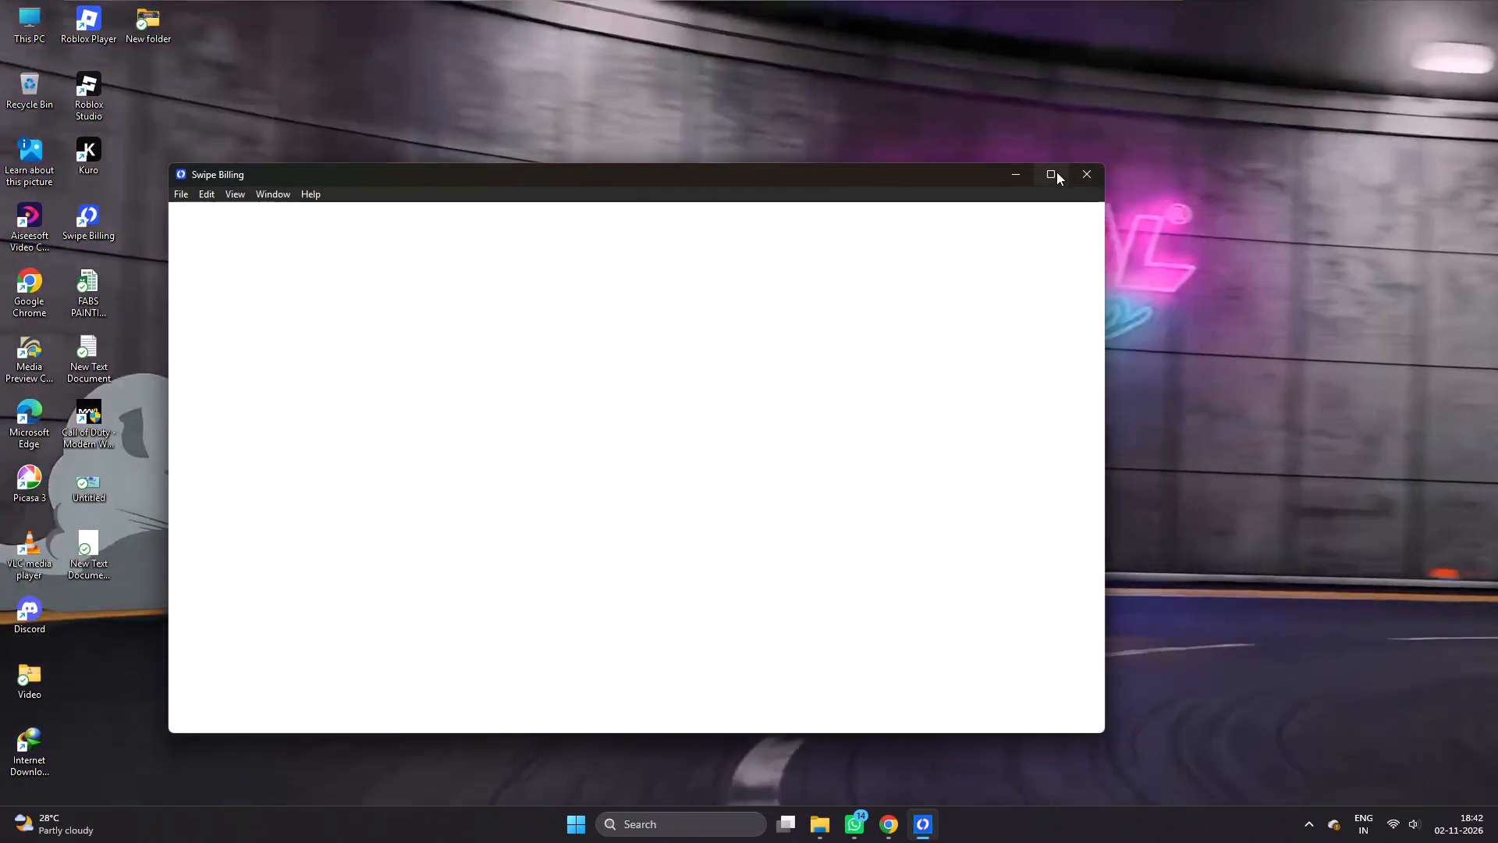
{"action": "left_click", "coordinate": [1056, 172]}
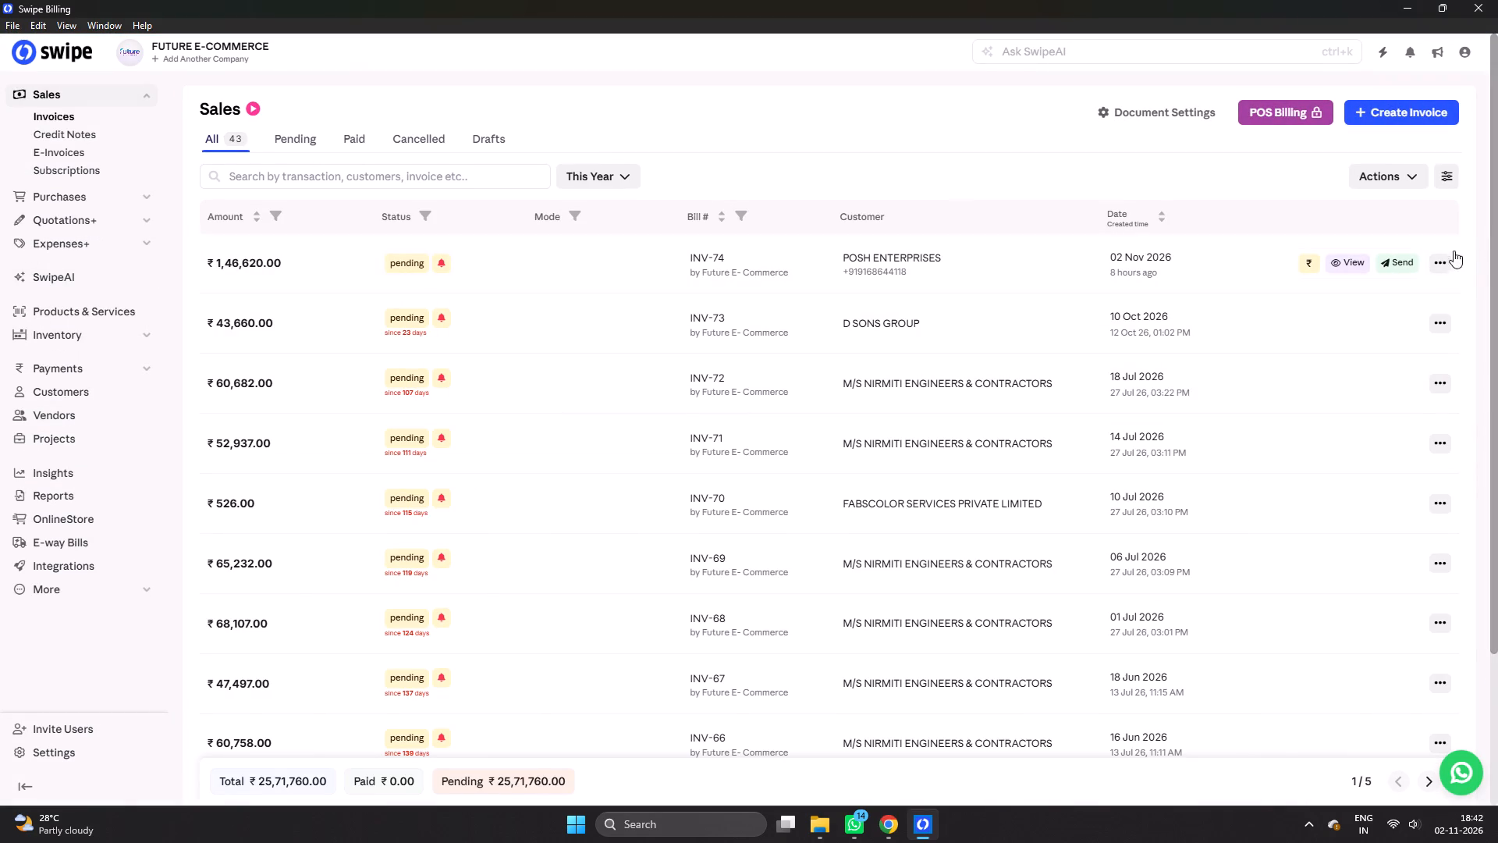
Open the POSH ENTERPRISES invoice INV-74 for editing and review its items, notes and totals sections.
{"action": "left_click", "coordinate": [1438, 268]}
{"action": "left_click", "coordinate": [1369, 284]}
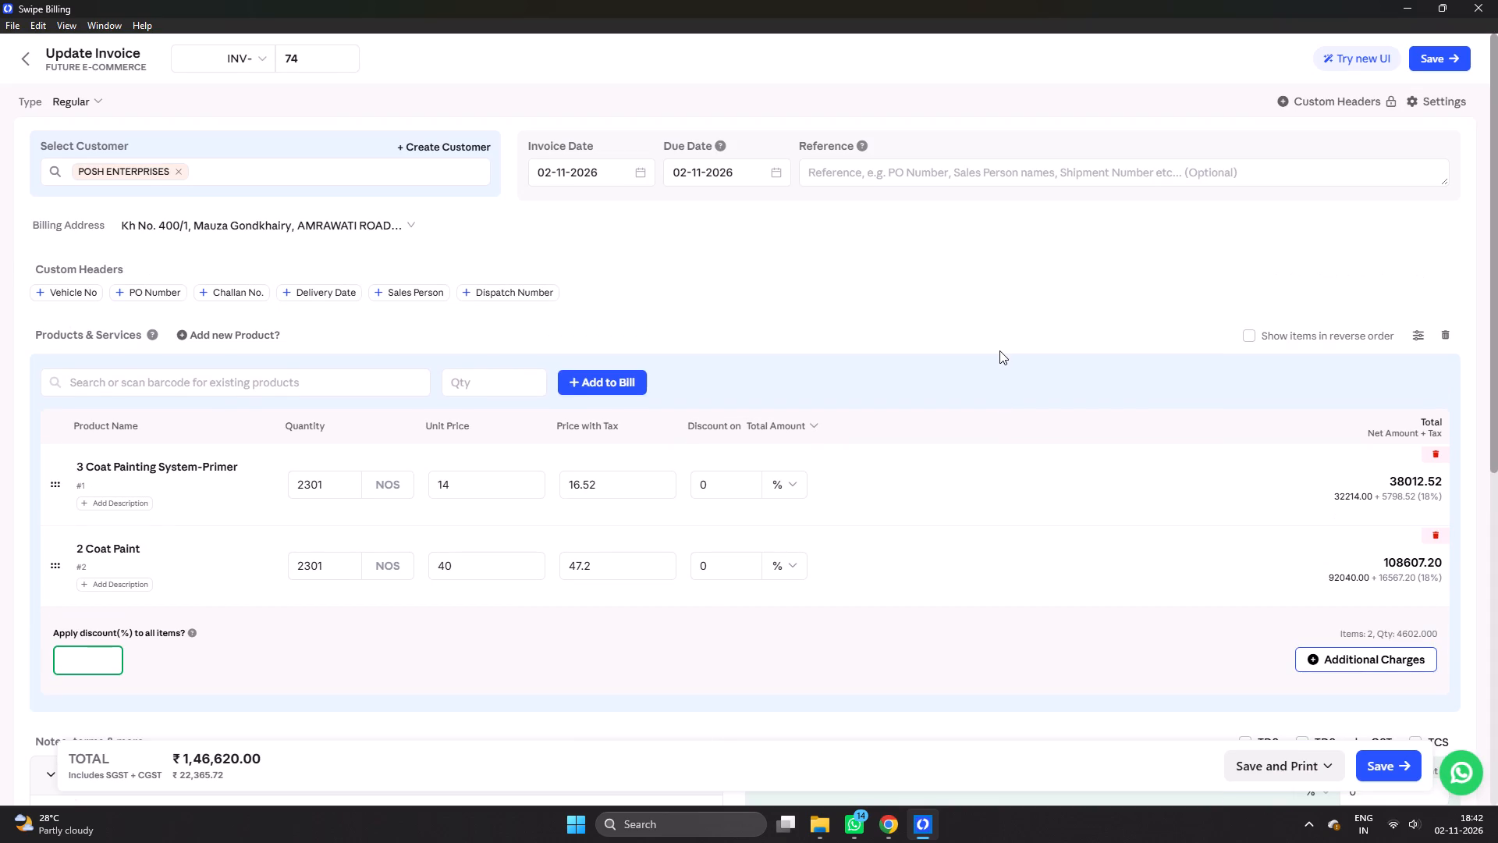
{"action": "scroll", "coordinate": [999, 350], "scroll_direction": "down", "scroll_amount": 9}
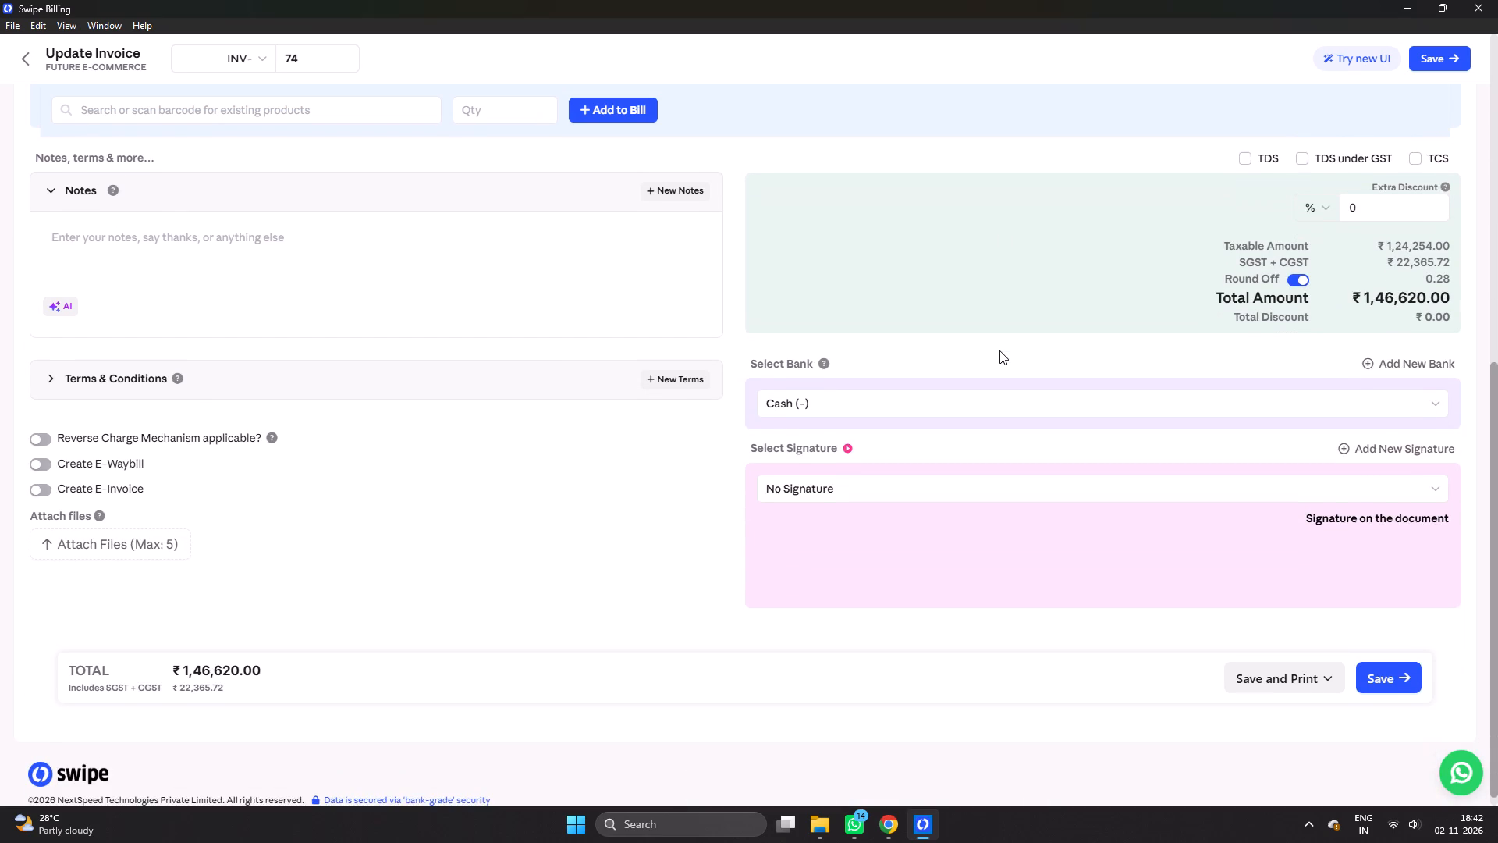
{"action": "scroll", "coordinate": [999, 350], "scroll_direction": "down", "scroll_amount": 3}
View the INV-74_POSH ENTERPRISES PDF from the Downloads folder, then close it.
{"action": "left_click", "coordinate": [811, 828]}
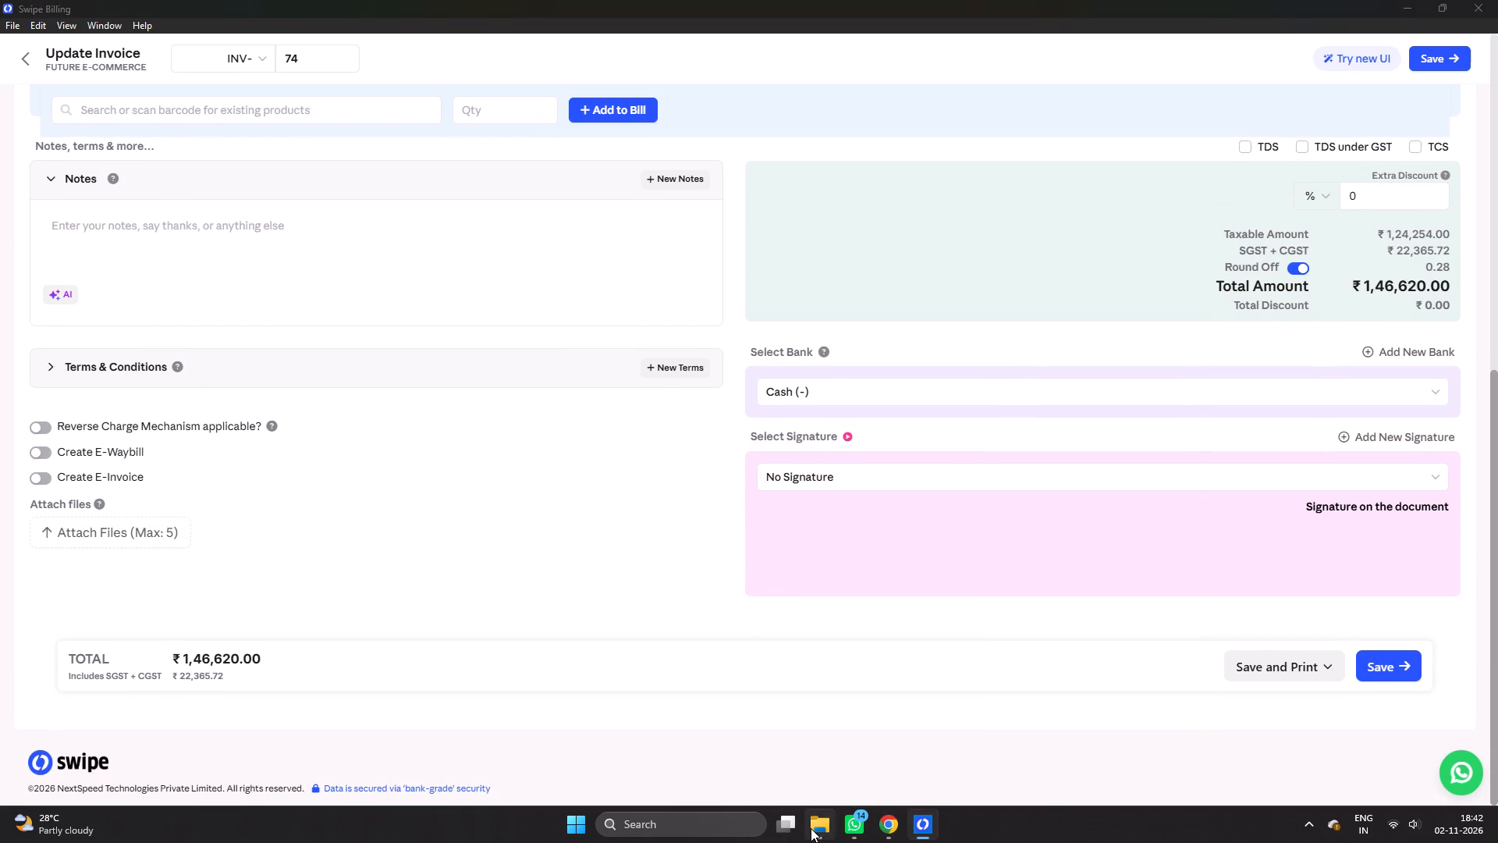
{"action": "left_click", "coordinate": [40, 240]}
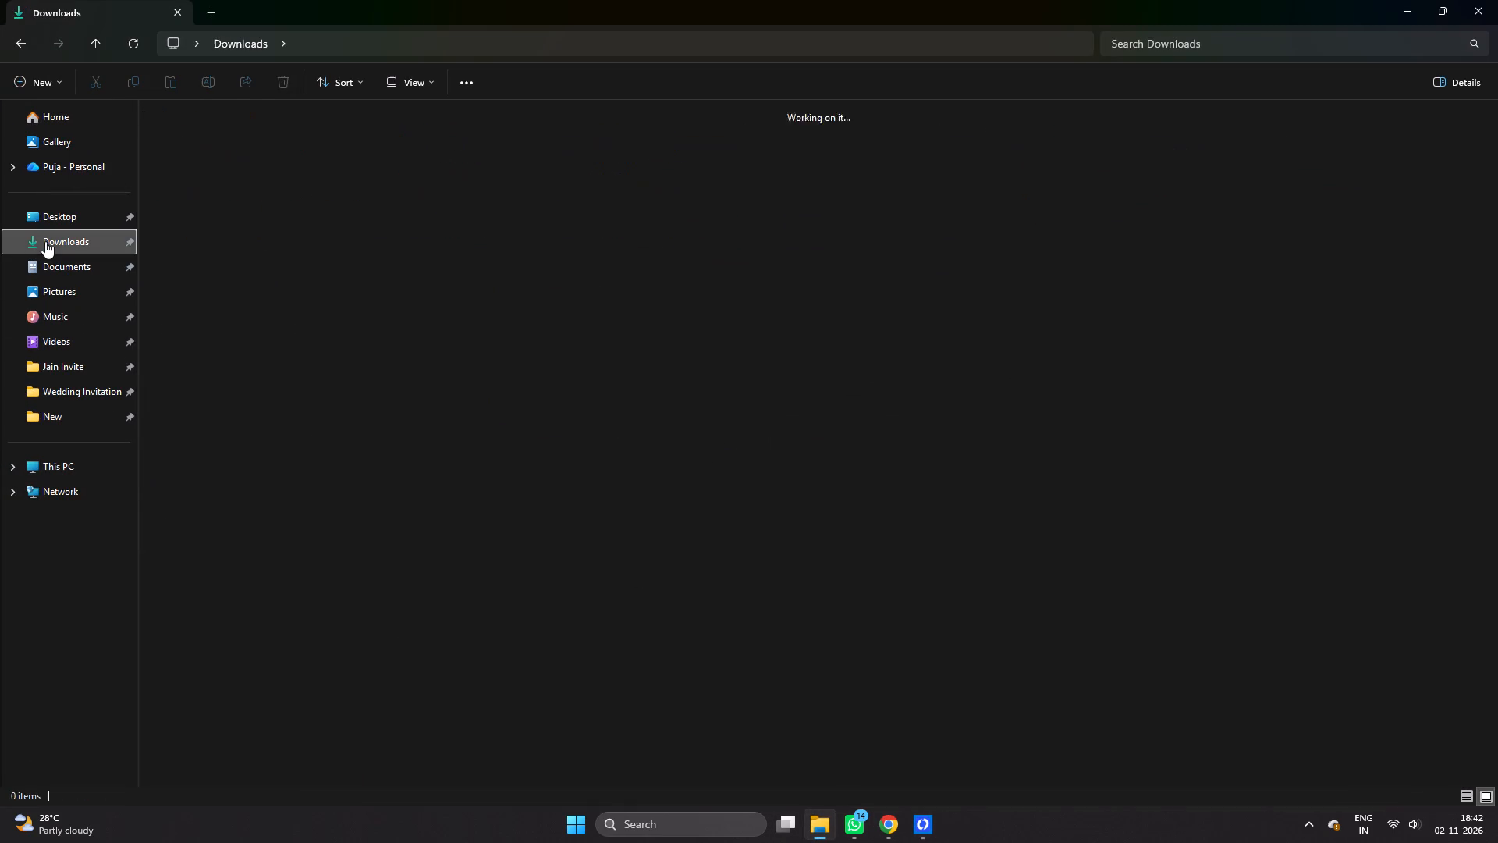
{"action": "double_click", "coordinate": [267, 180]}
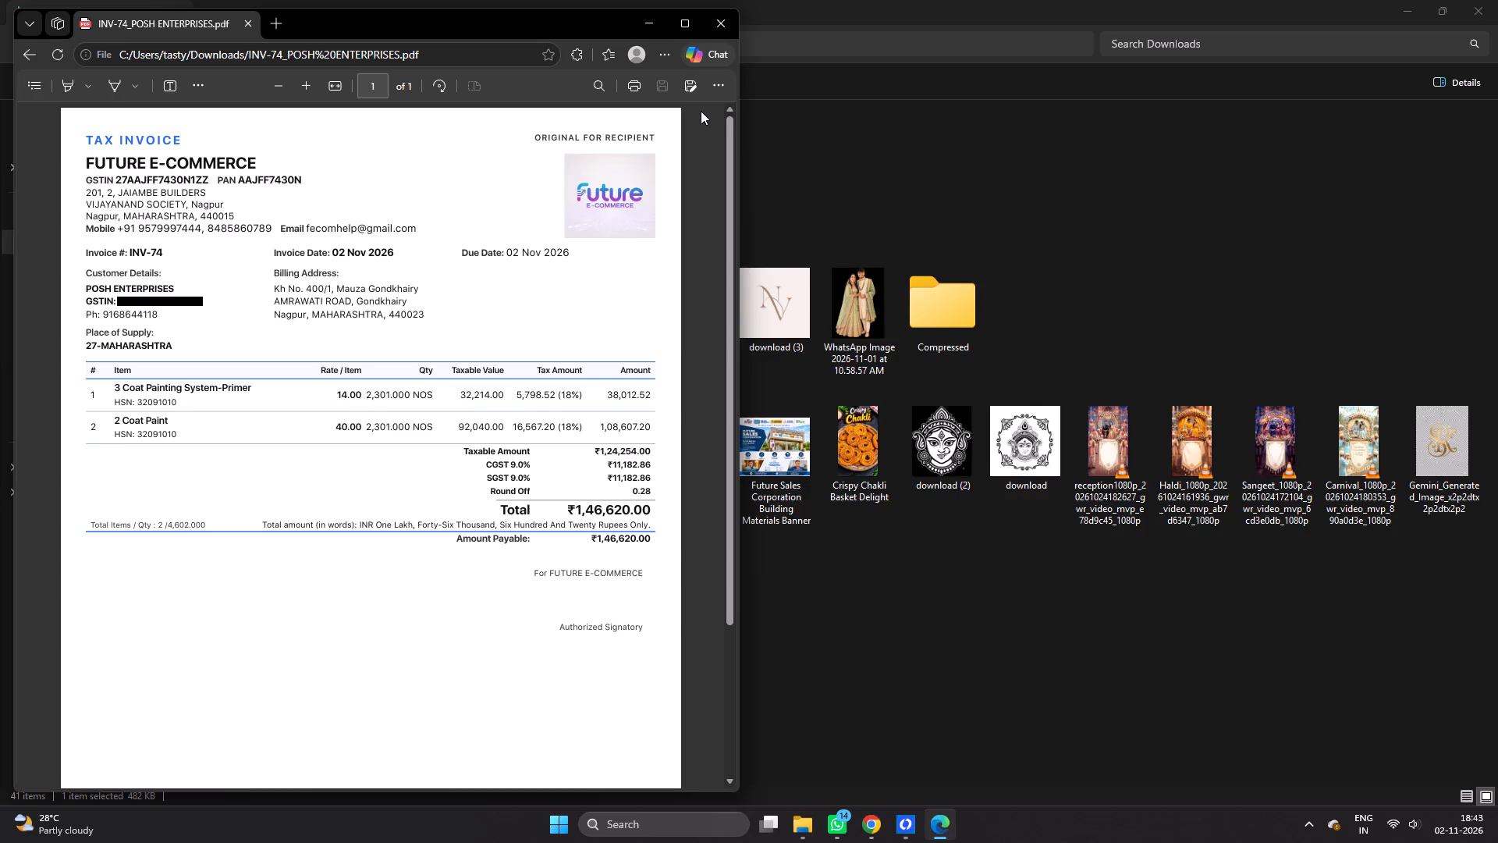
{"action": "left_click", "coordinate": [711, 27]}
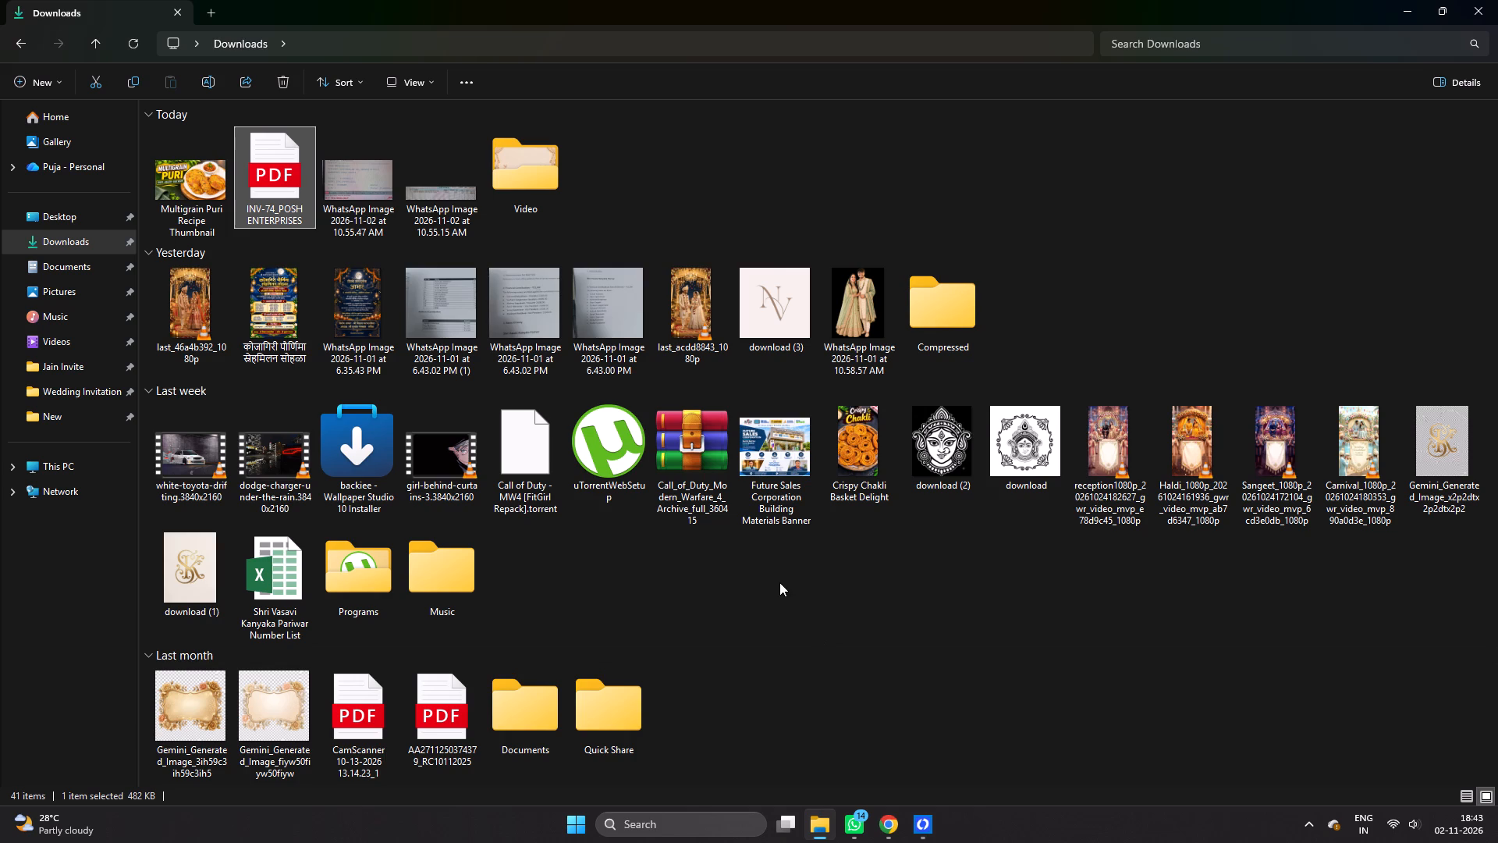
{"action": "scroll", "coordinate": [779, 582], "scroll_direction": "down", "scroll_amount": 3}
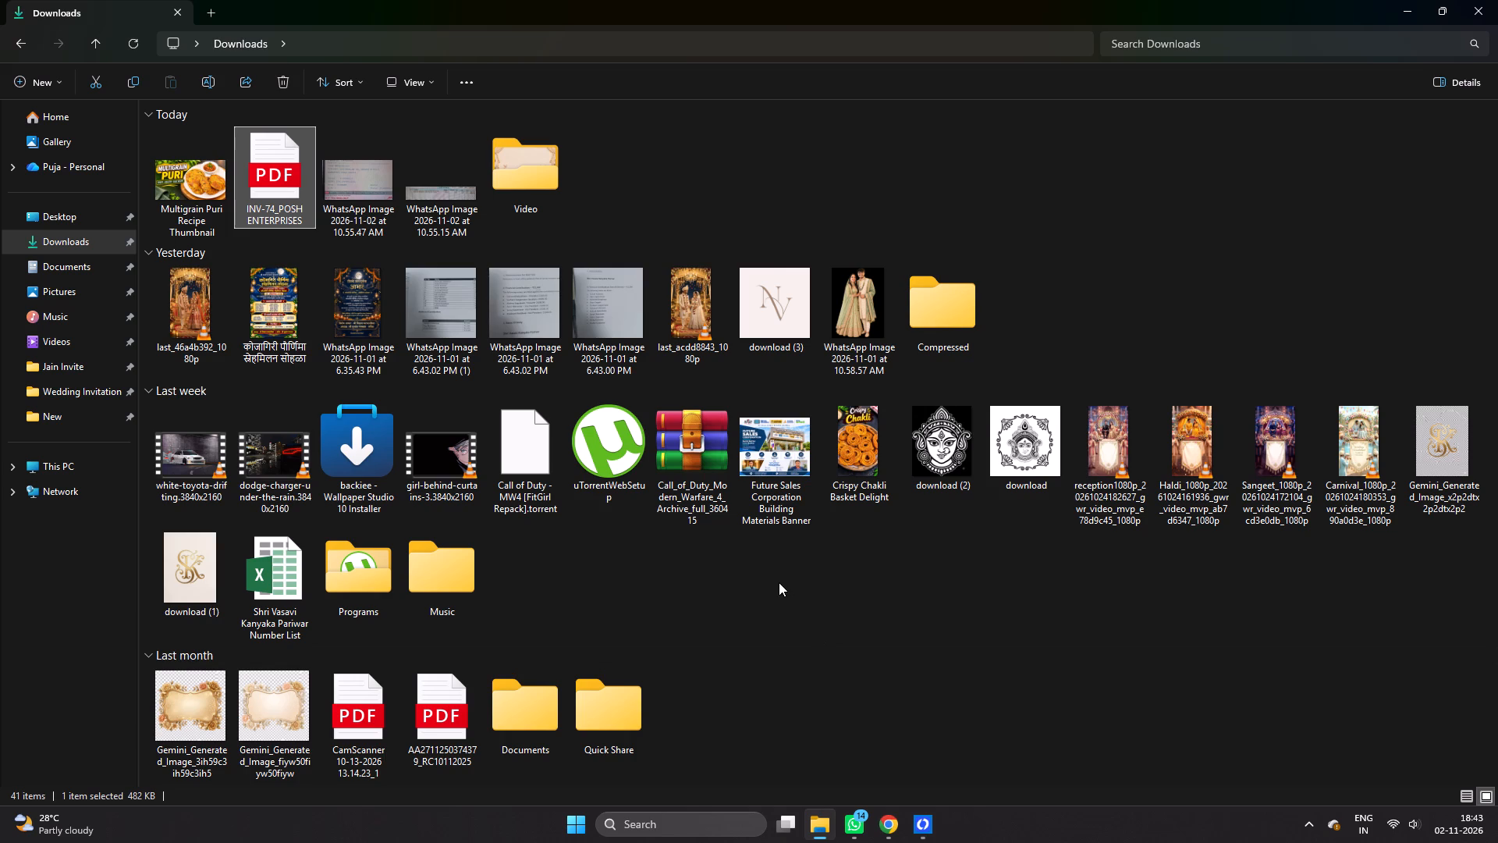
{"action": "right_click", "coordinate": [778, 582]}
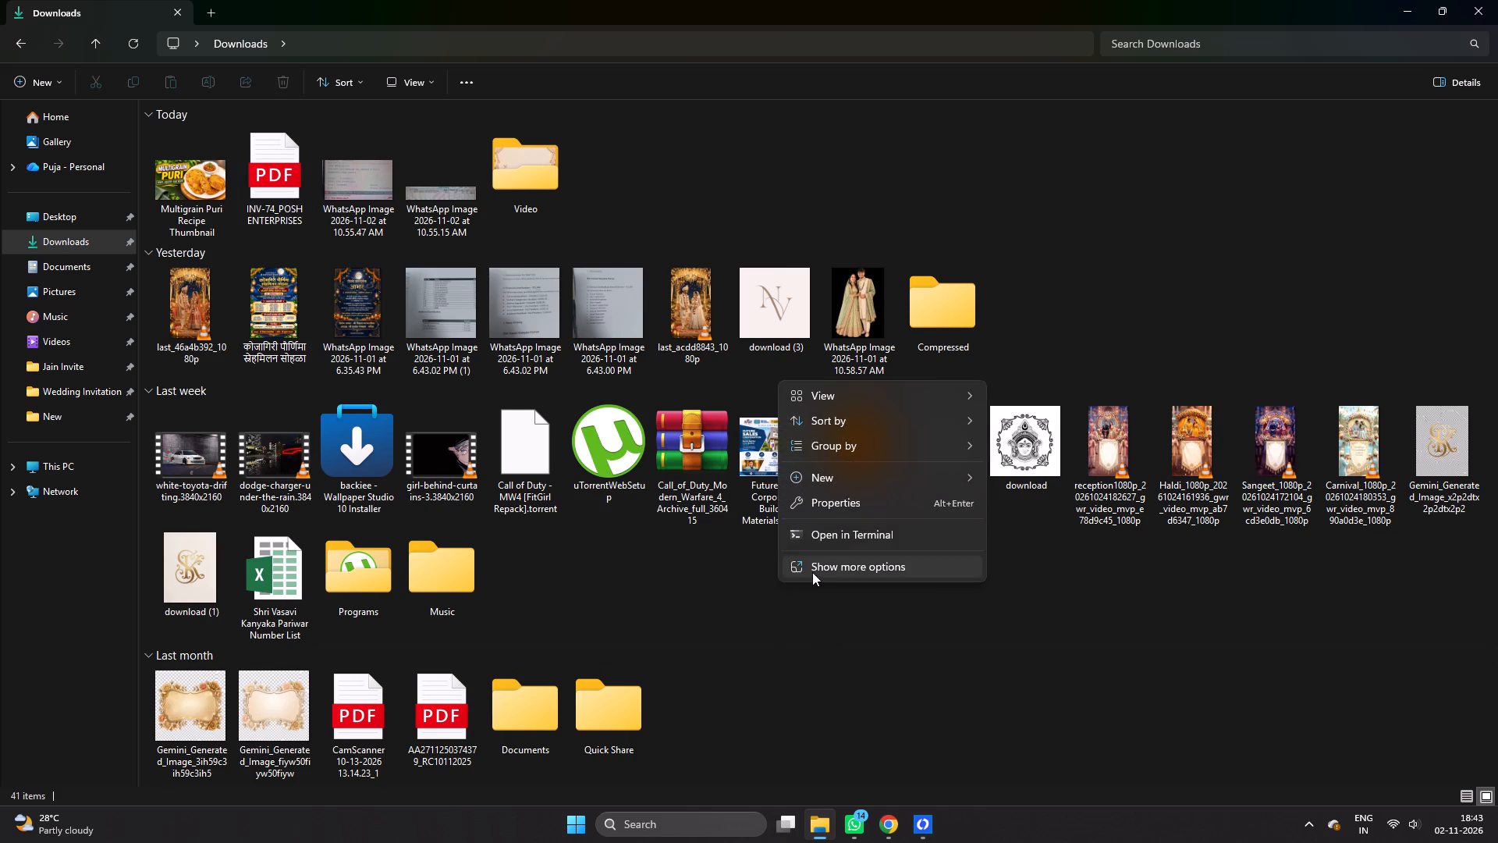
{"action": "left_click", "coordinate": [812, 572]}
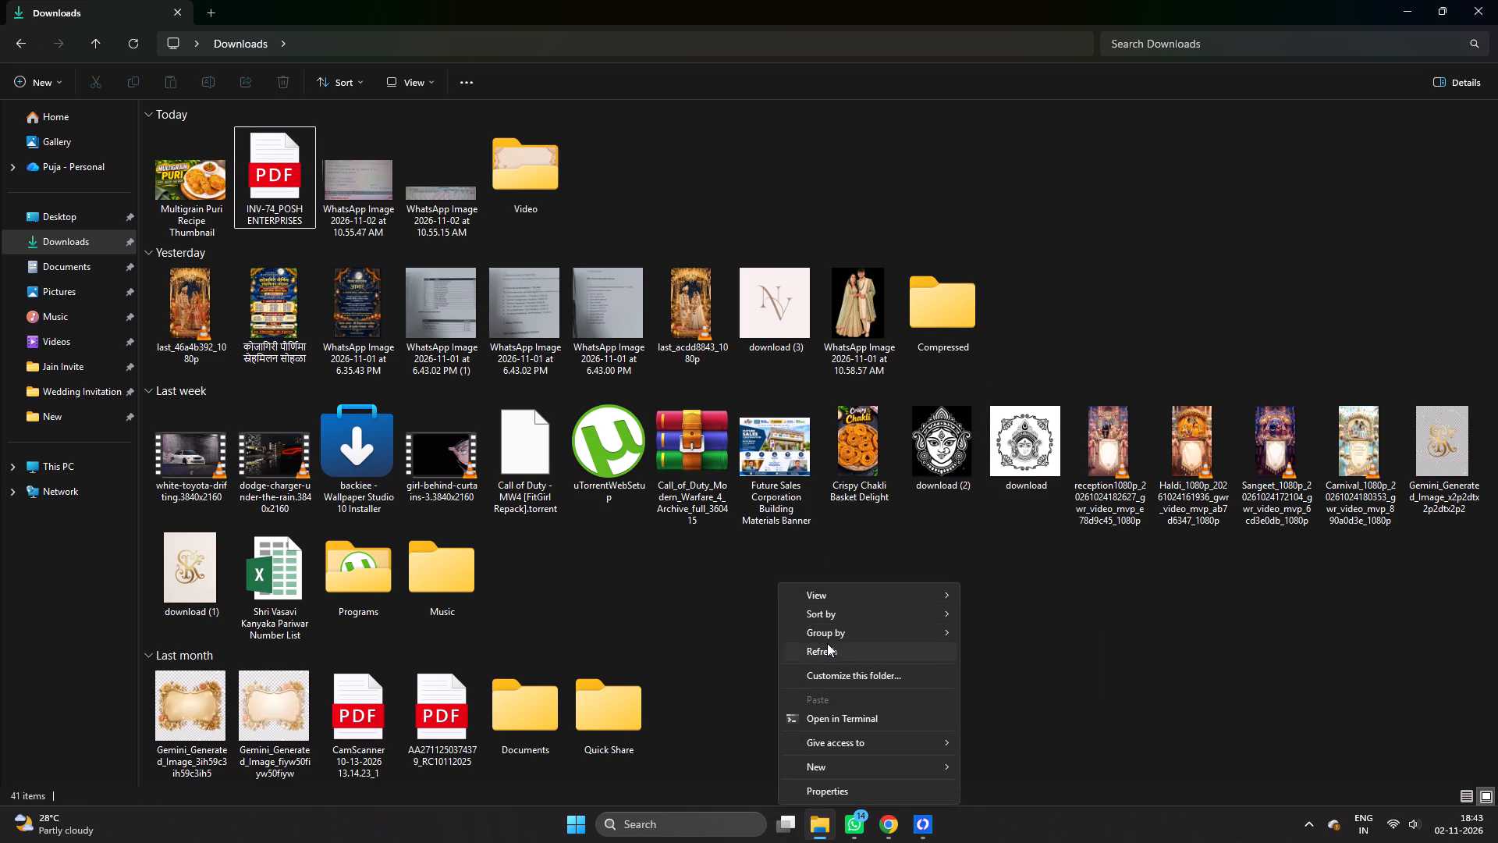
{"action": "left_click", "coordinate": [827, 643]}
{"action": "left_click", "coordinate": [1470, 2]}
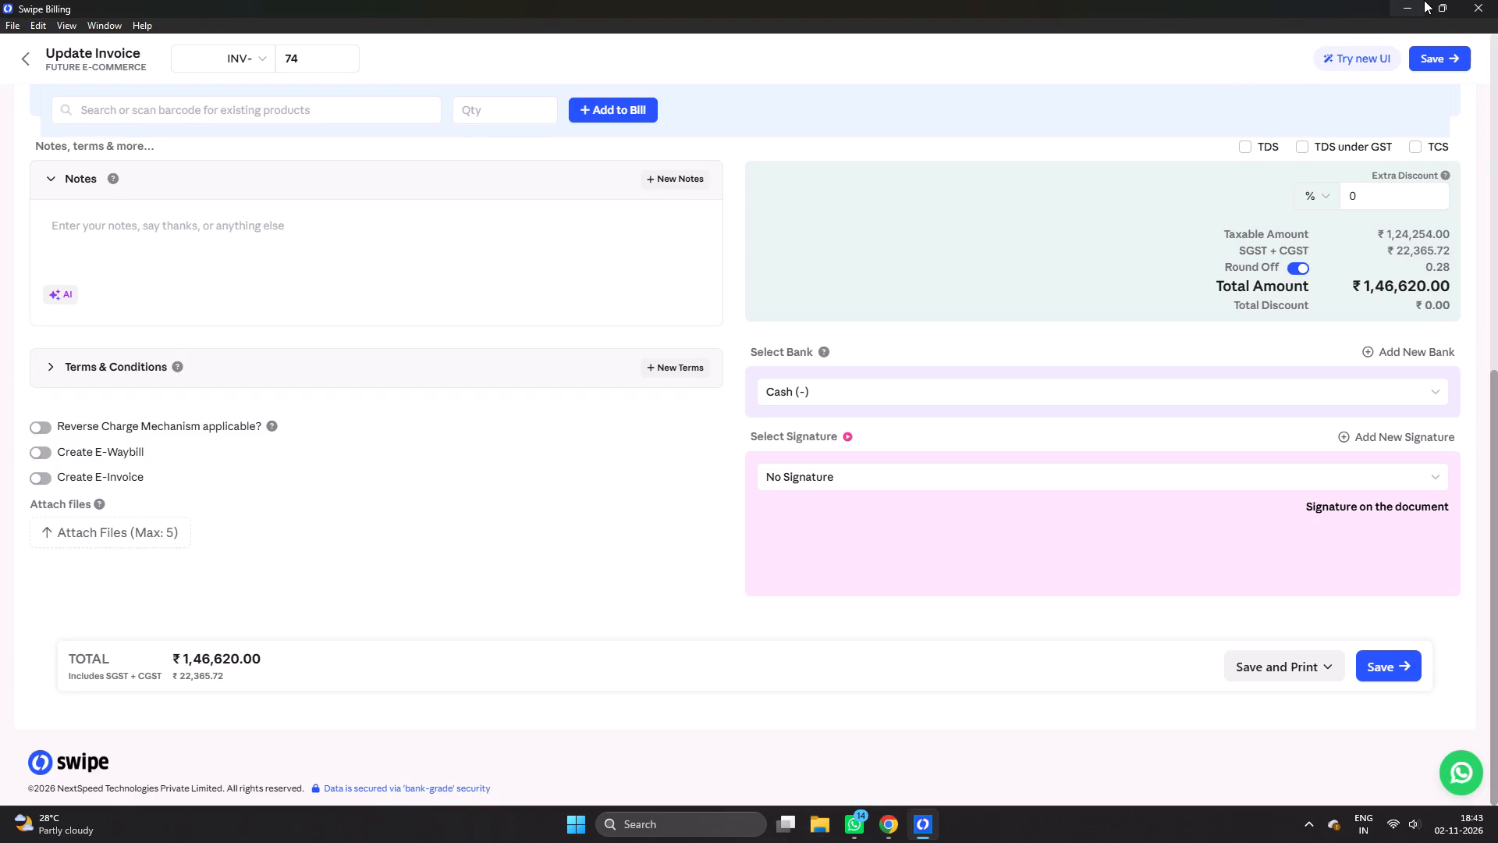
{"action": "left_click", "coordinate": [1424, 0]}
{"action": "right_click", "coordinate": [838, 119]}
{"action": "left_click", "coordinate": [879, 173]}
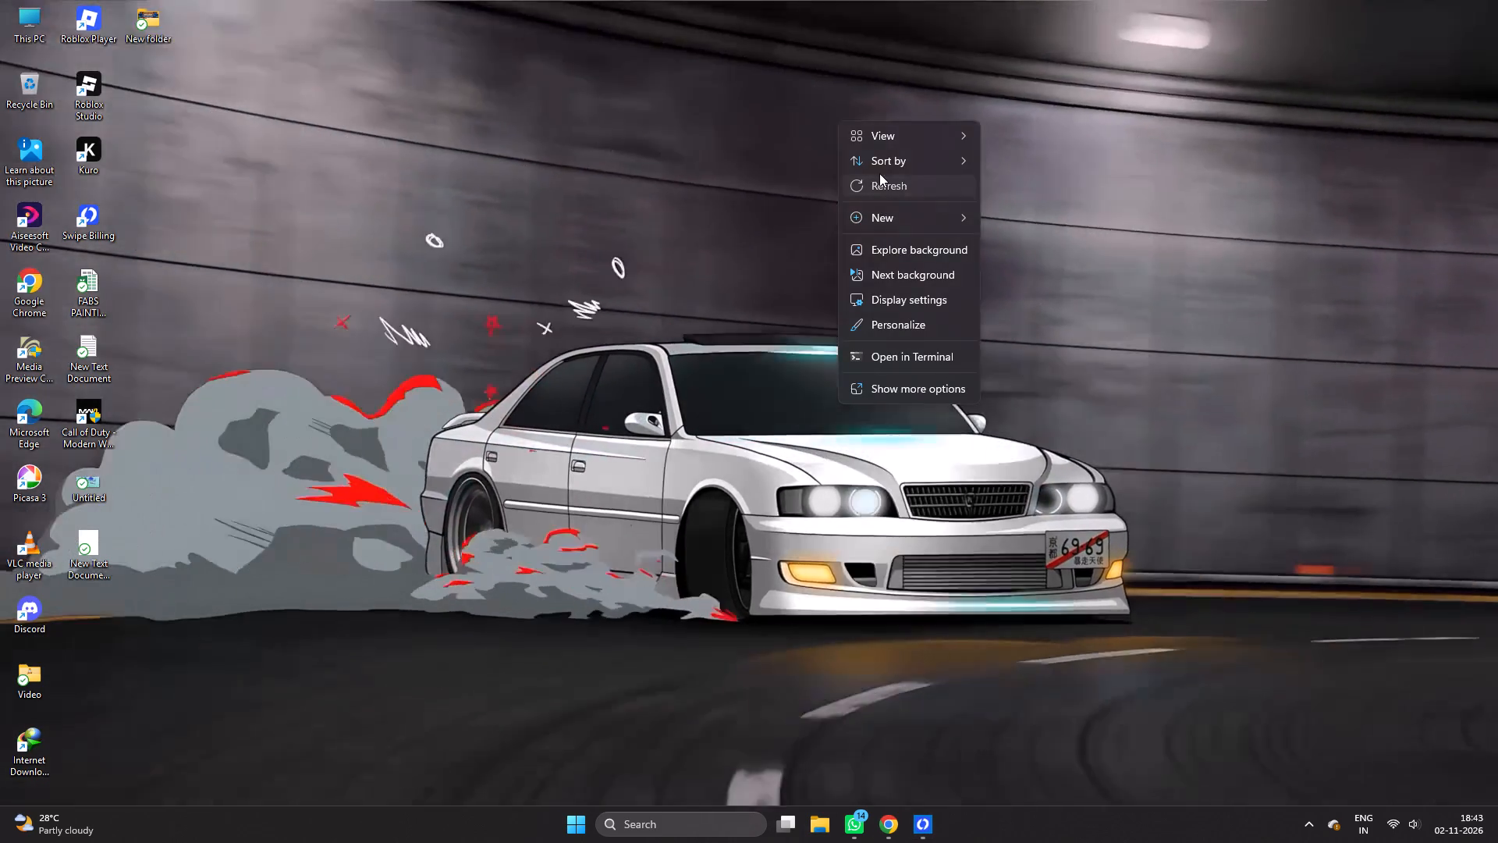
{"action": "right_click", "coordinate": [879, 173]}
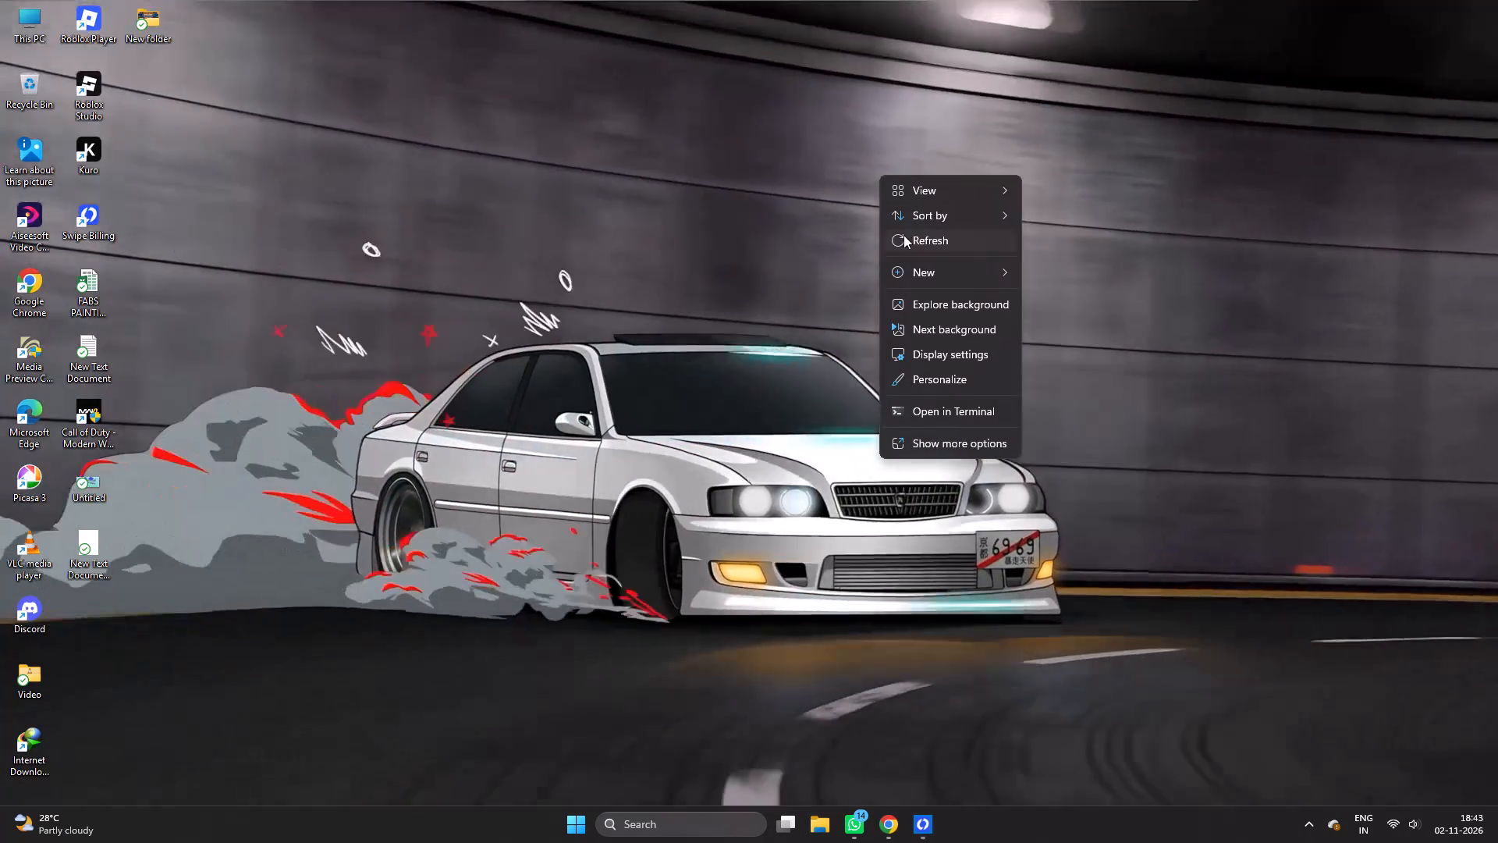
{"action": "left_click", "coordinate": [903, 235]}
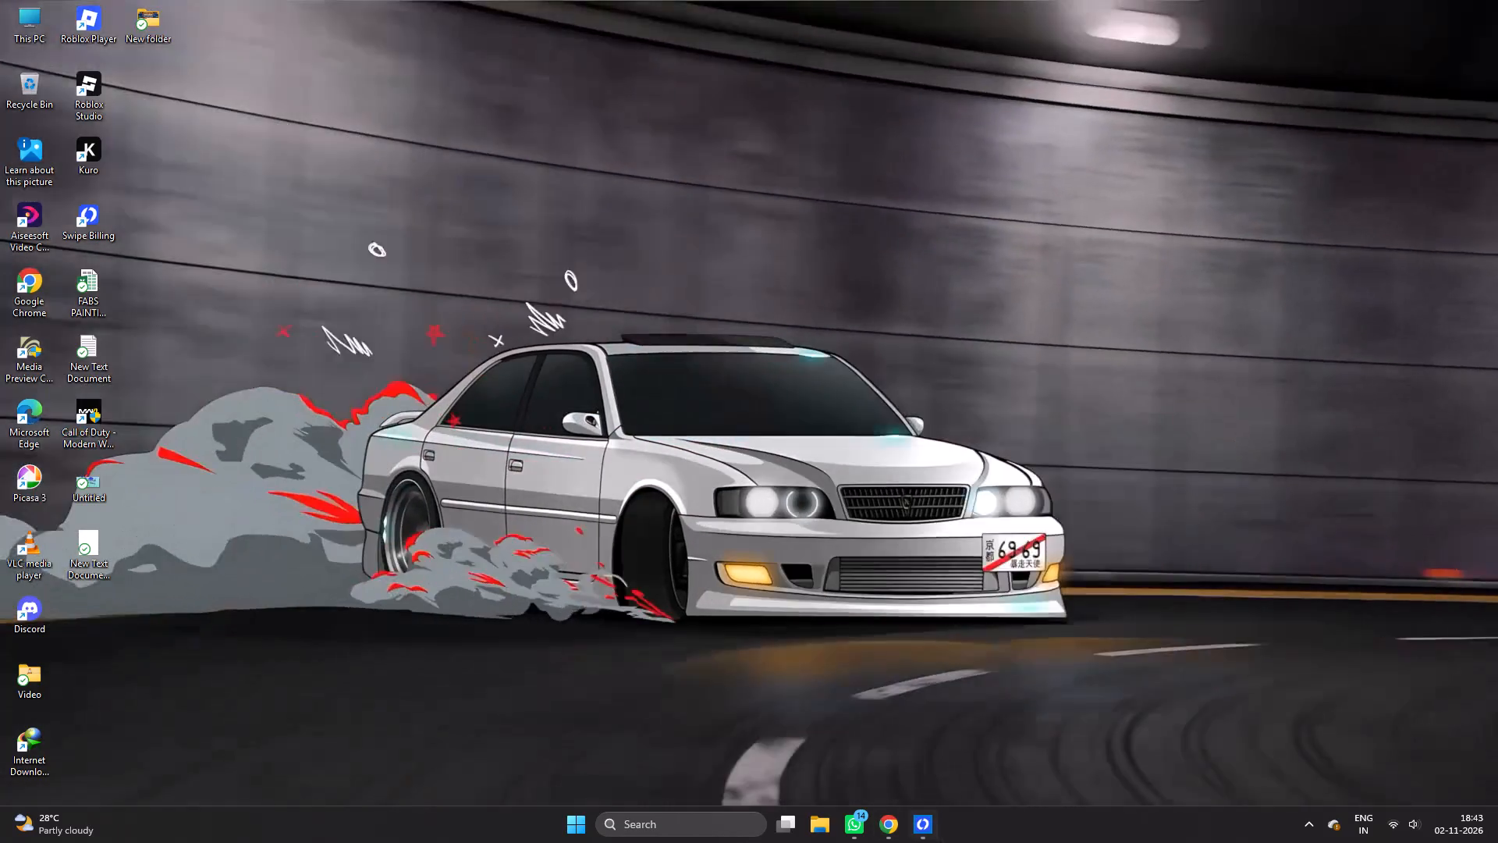
Switch back to Swipe Billing, check the product lines of invoice INV-74 and leave the invoice without saving.
{"action": "left_click", "coordinate": [932, 830]}
{"action": "scroll", "coordinate": [467, 580], "scroll_direction": "up", "scroll_amount": 2}
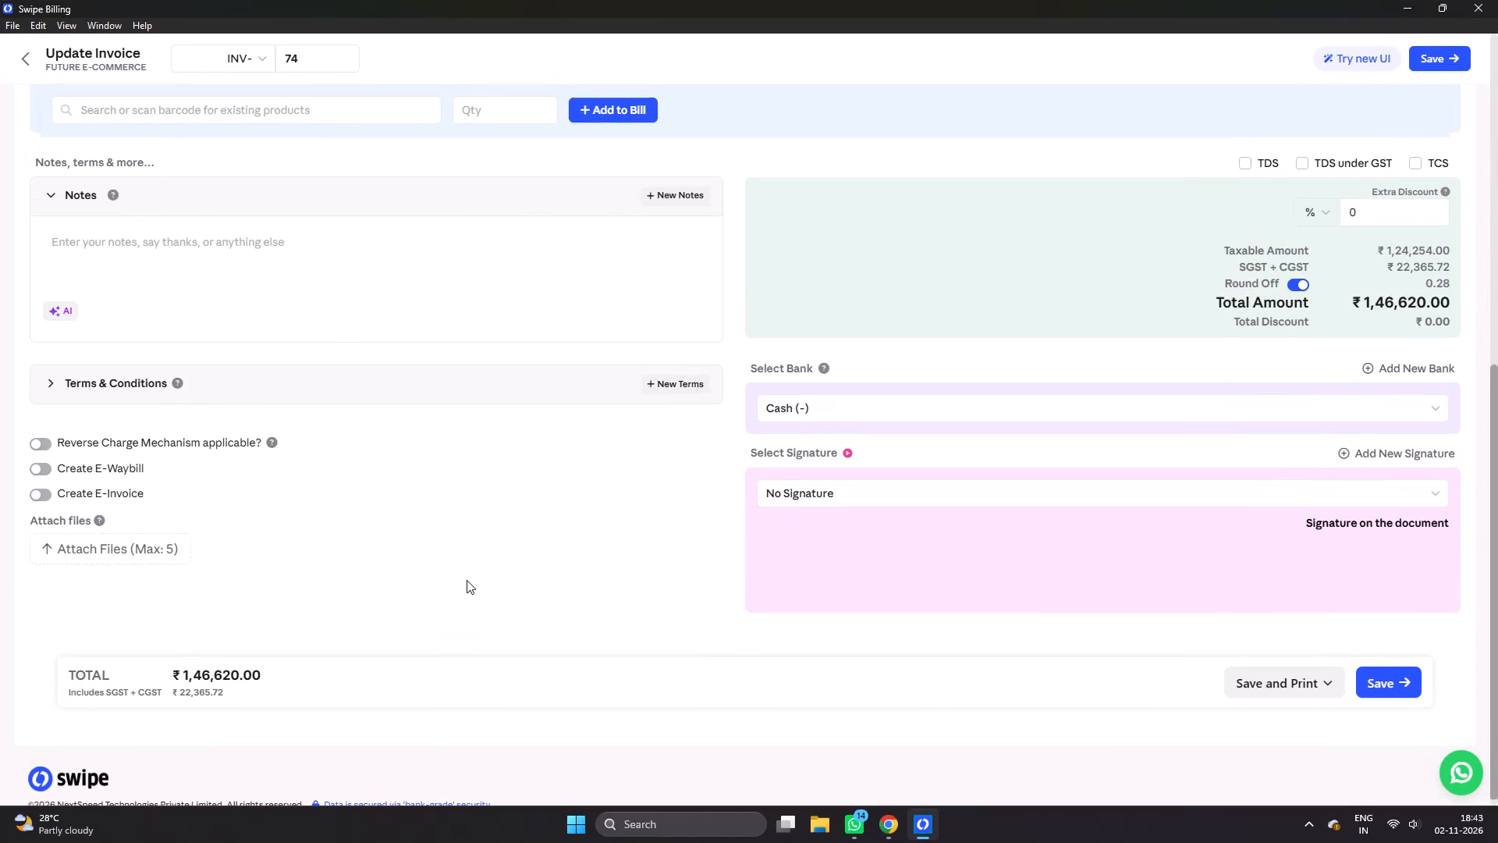
{"action": "scroll", "coordinate": [467, 580], "scroll_direction": "up", "scroll_amount": 8}
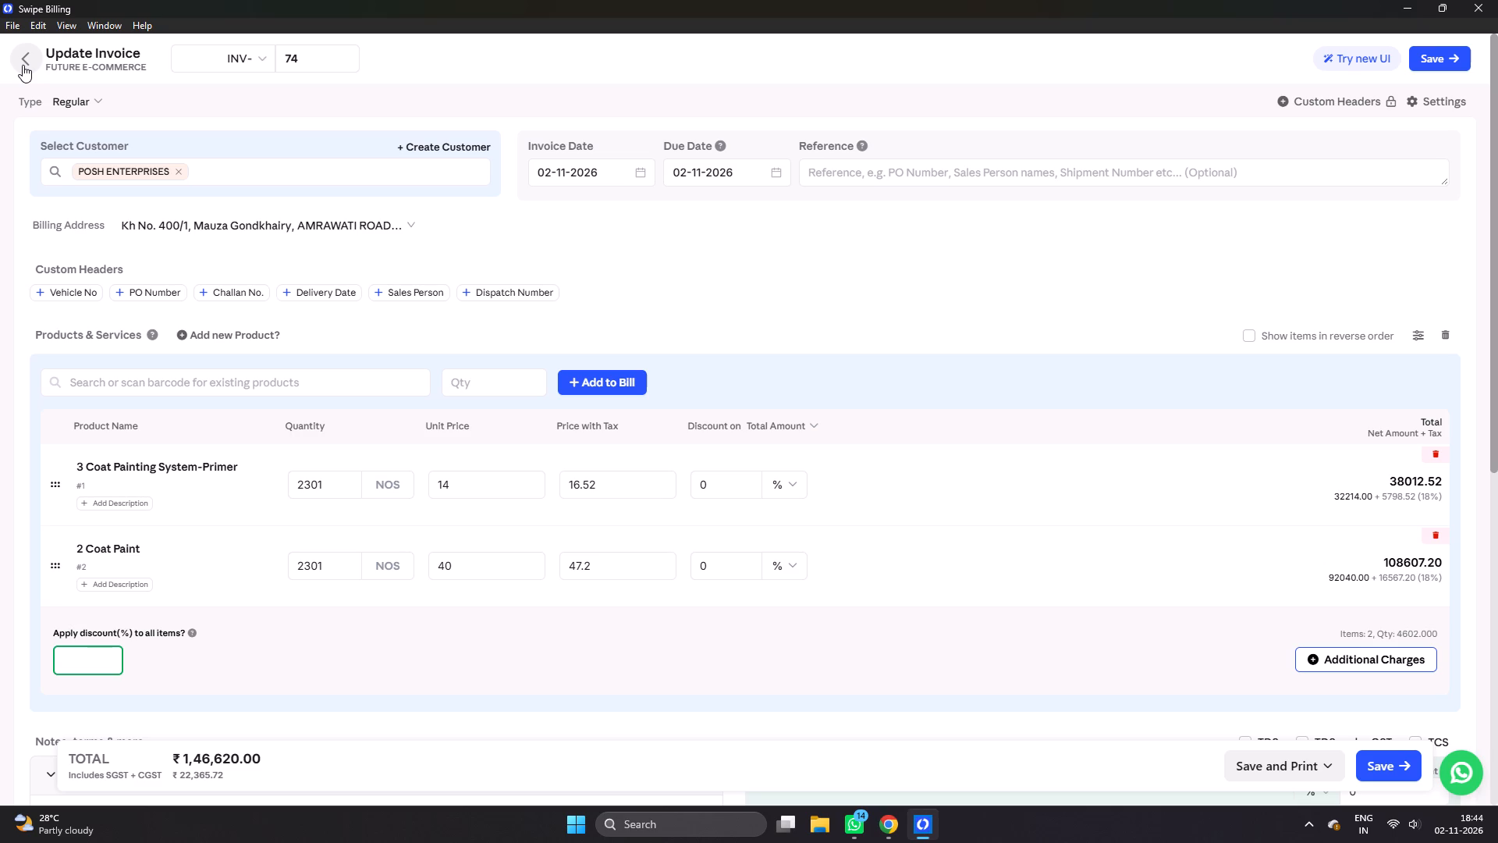
{"action": "left_click", "coordinate": [23, 65]}
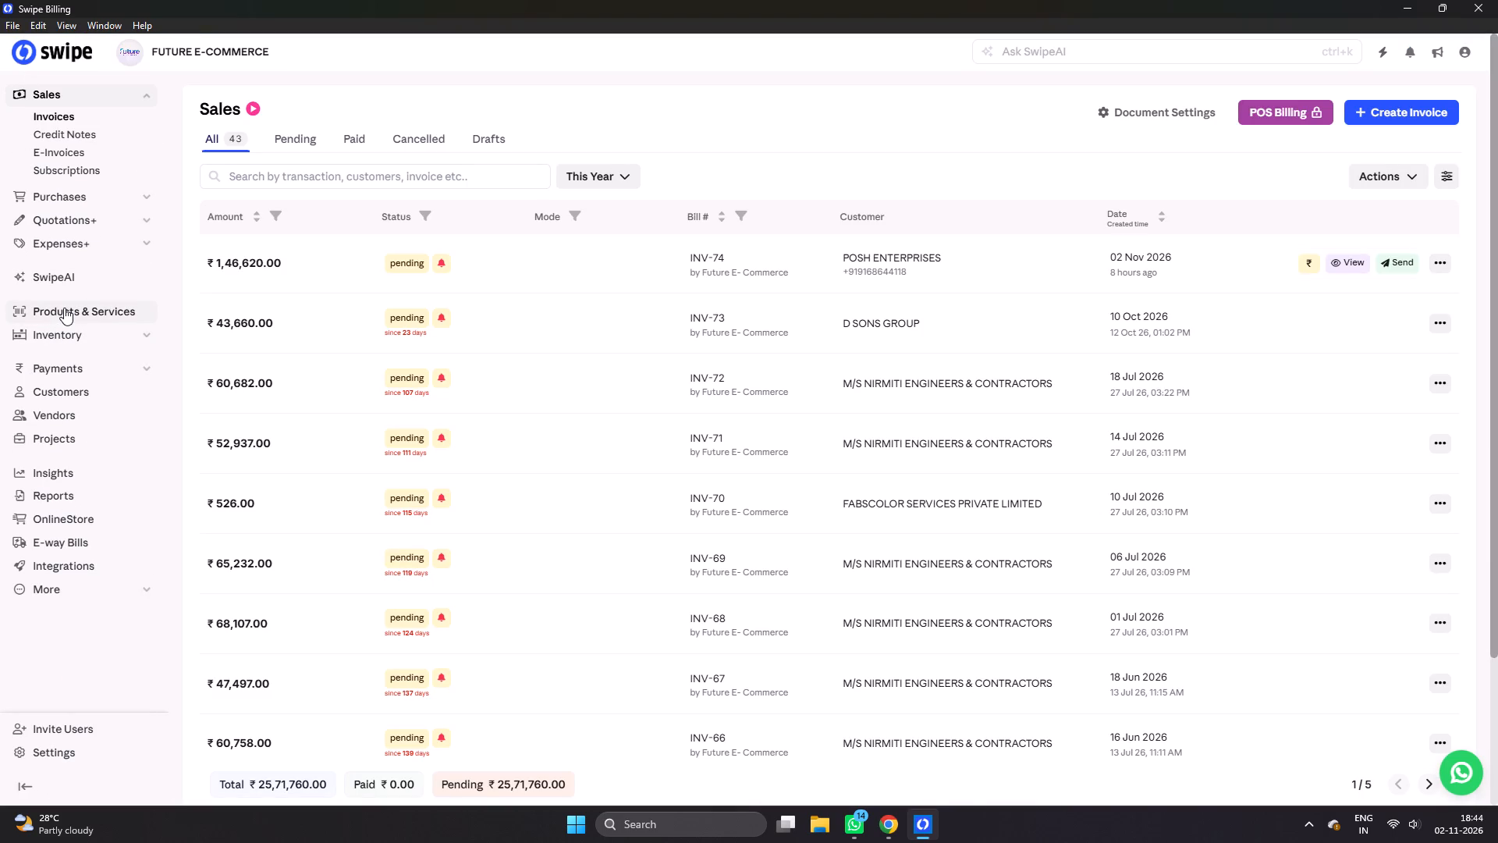
Rename the product 3 Coat Painting System-Primer in Products & Services as "3 Coat Painting System" and save the change.
{"action": "left_click", "coordinate": [64, 308]}
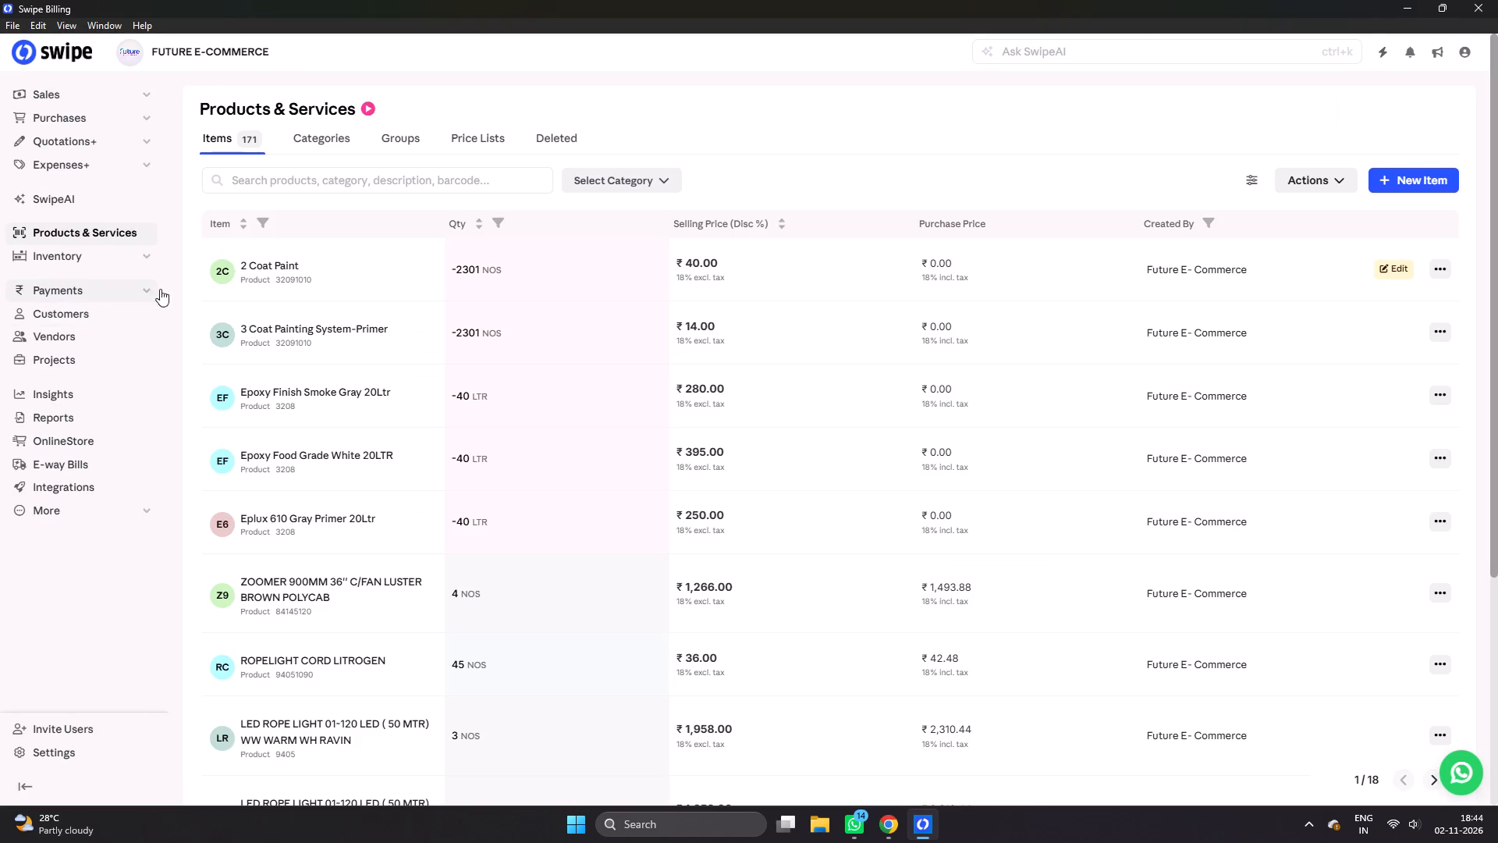
{"action": "left_click", "coordinate": [300, 336]}
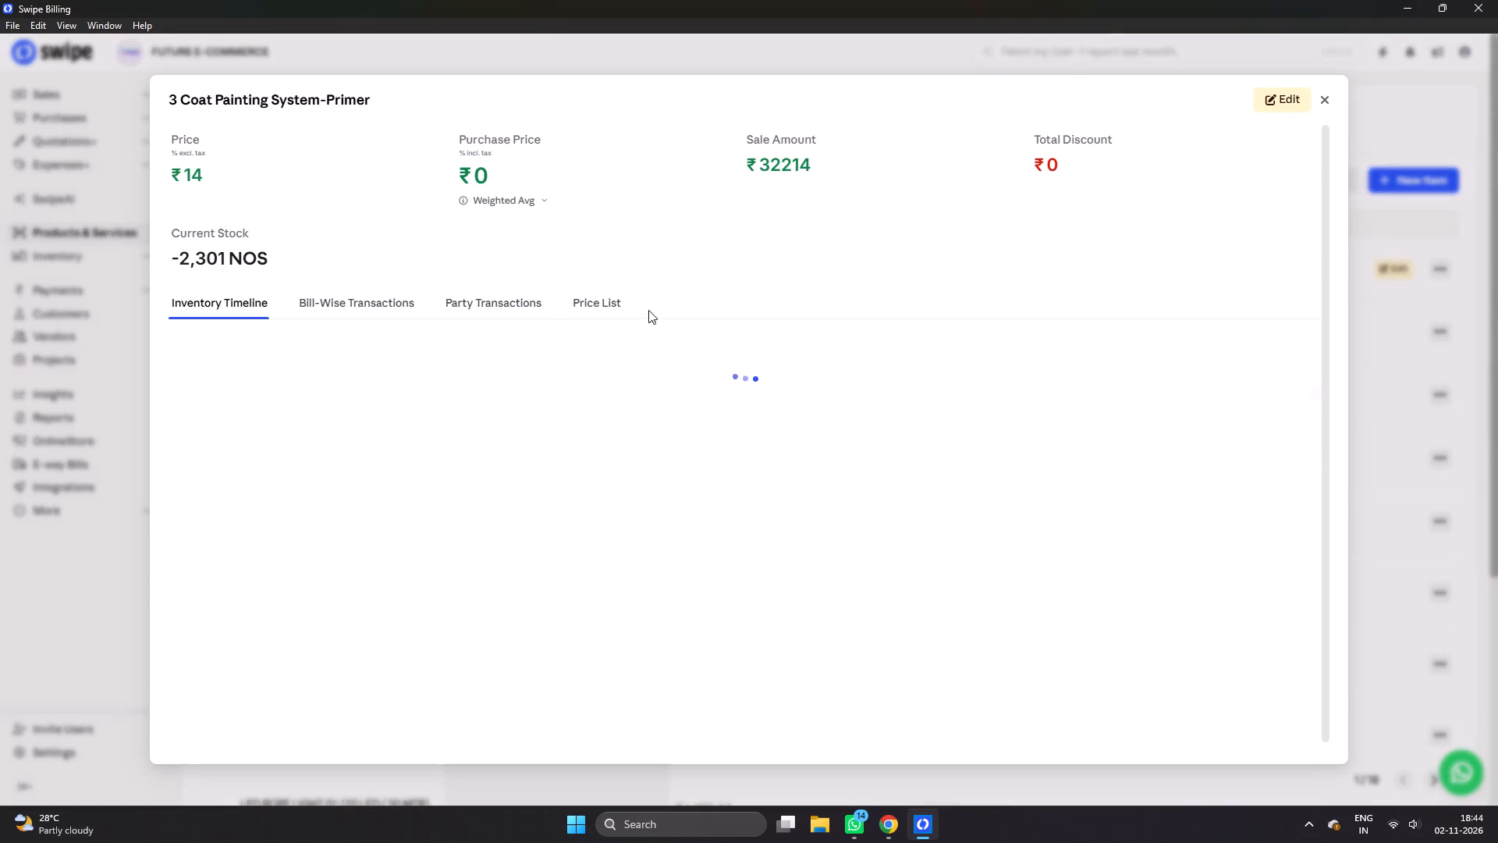
{"action": "left_click", "coordinate": [1294, 107]}
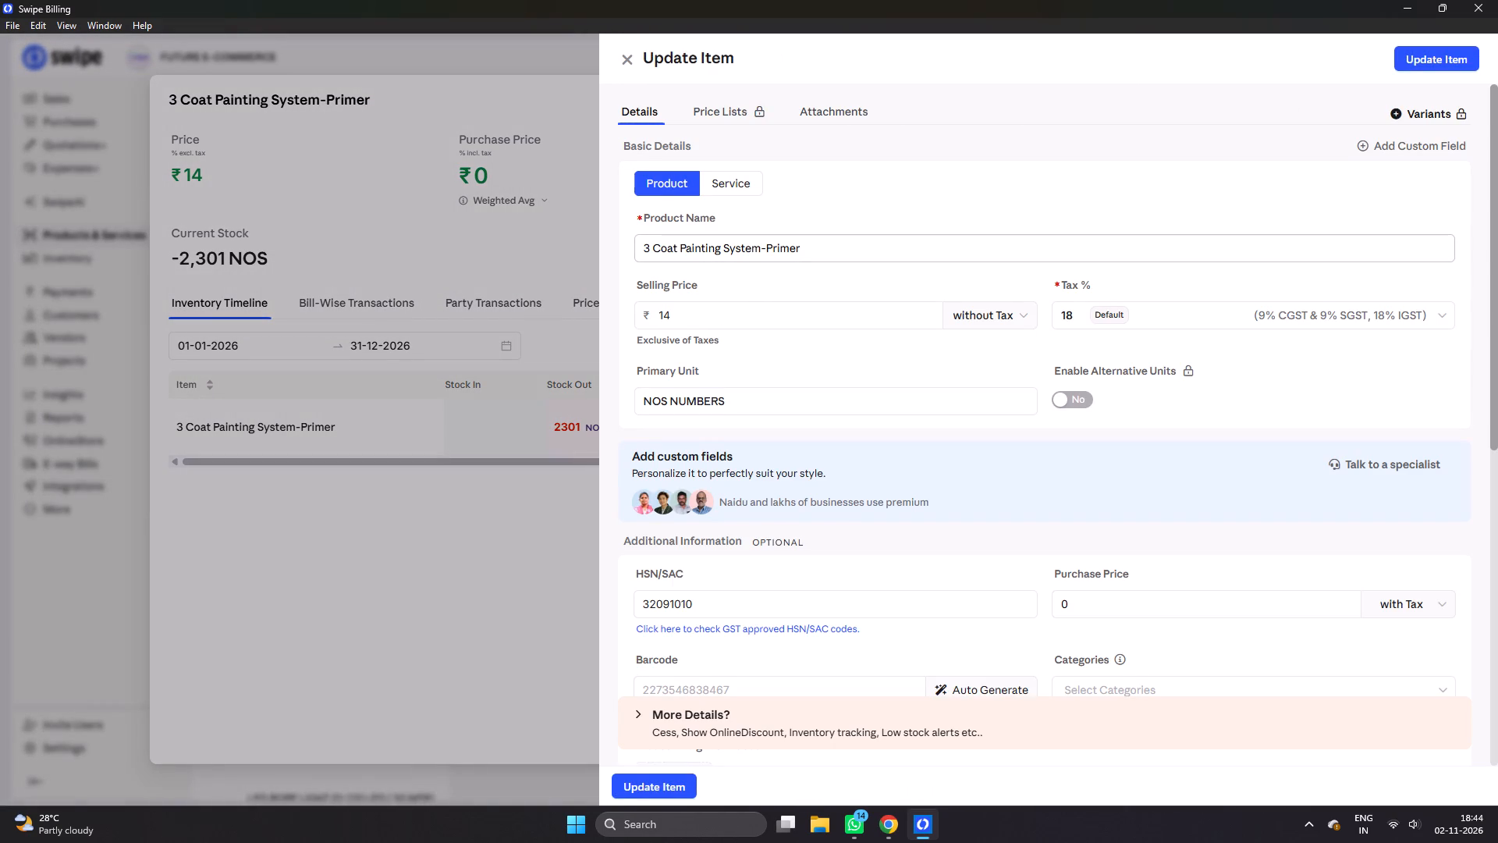
{"action": "left_click_drag", "start_coordinate": [760, 248], "coordinate": [864, 248]}
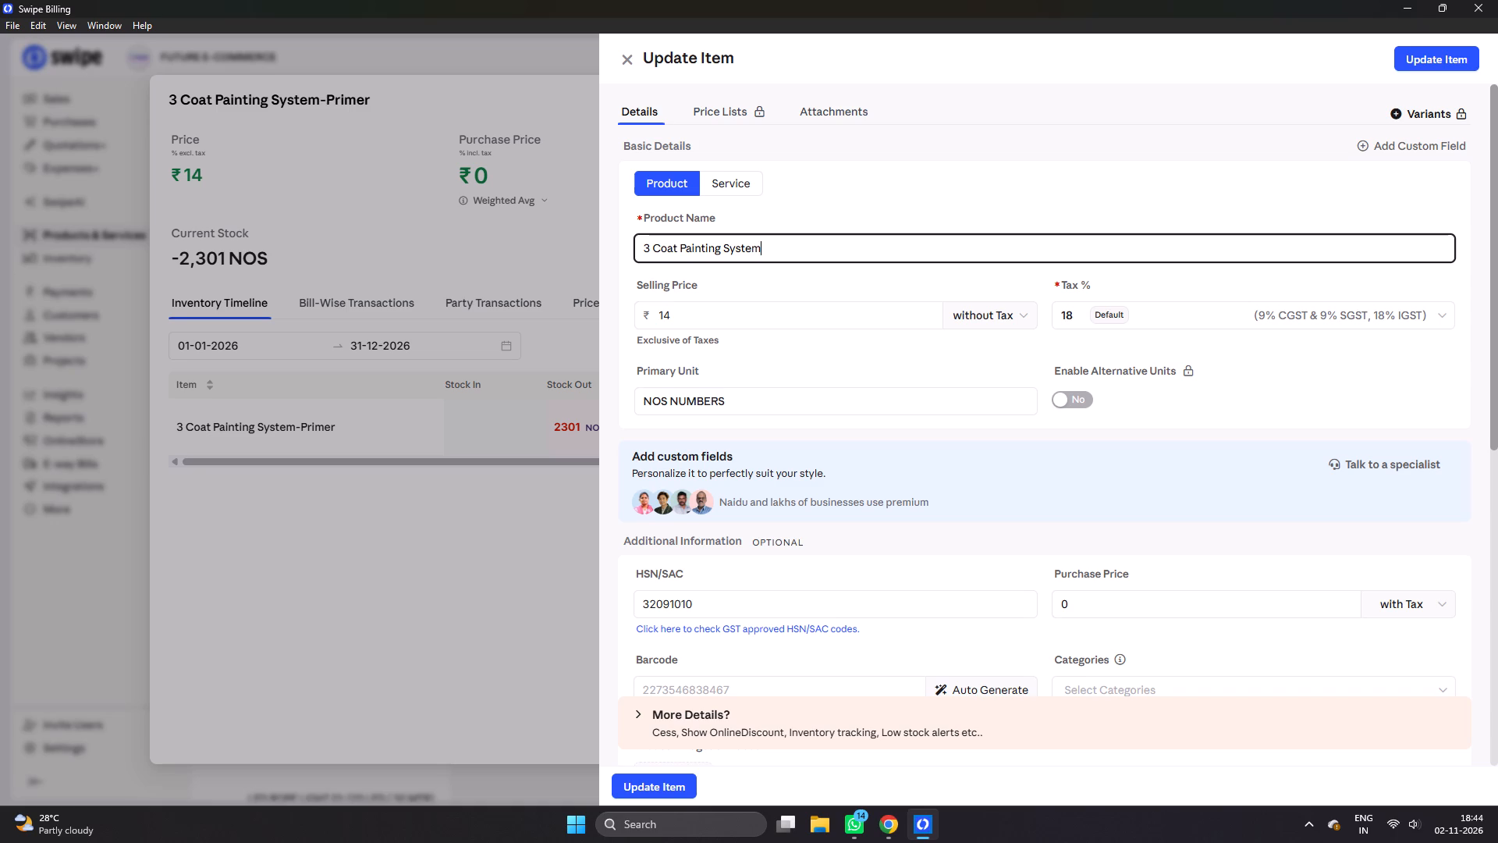
{"action": "key", "text": "space"}
{"action": "left_click", "coordinate": [1433, 63]}
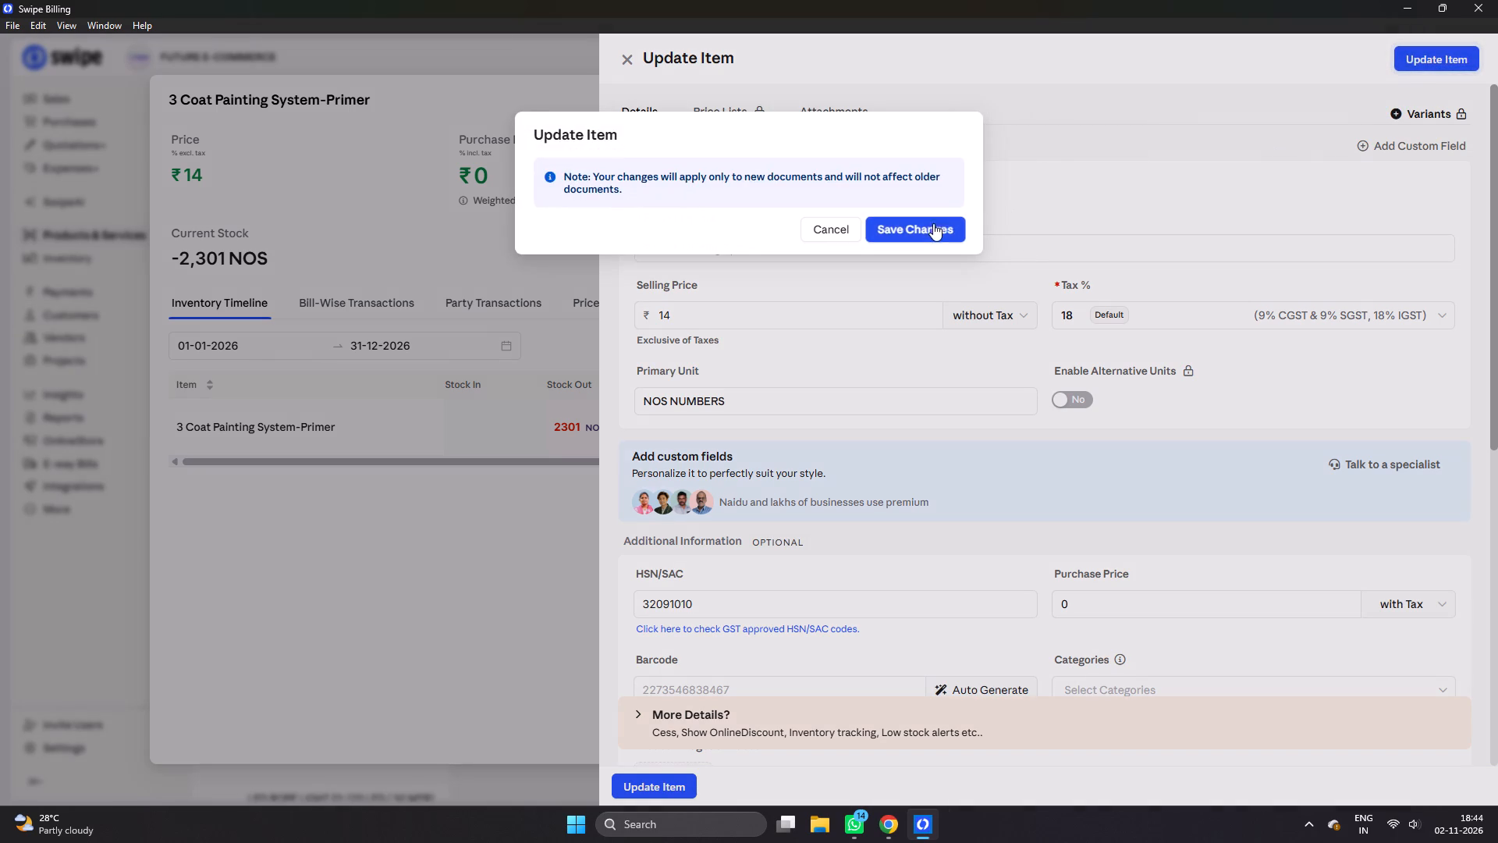
{"action": "left_click", "coordinate": [926, 224]}
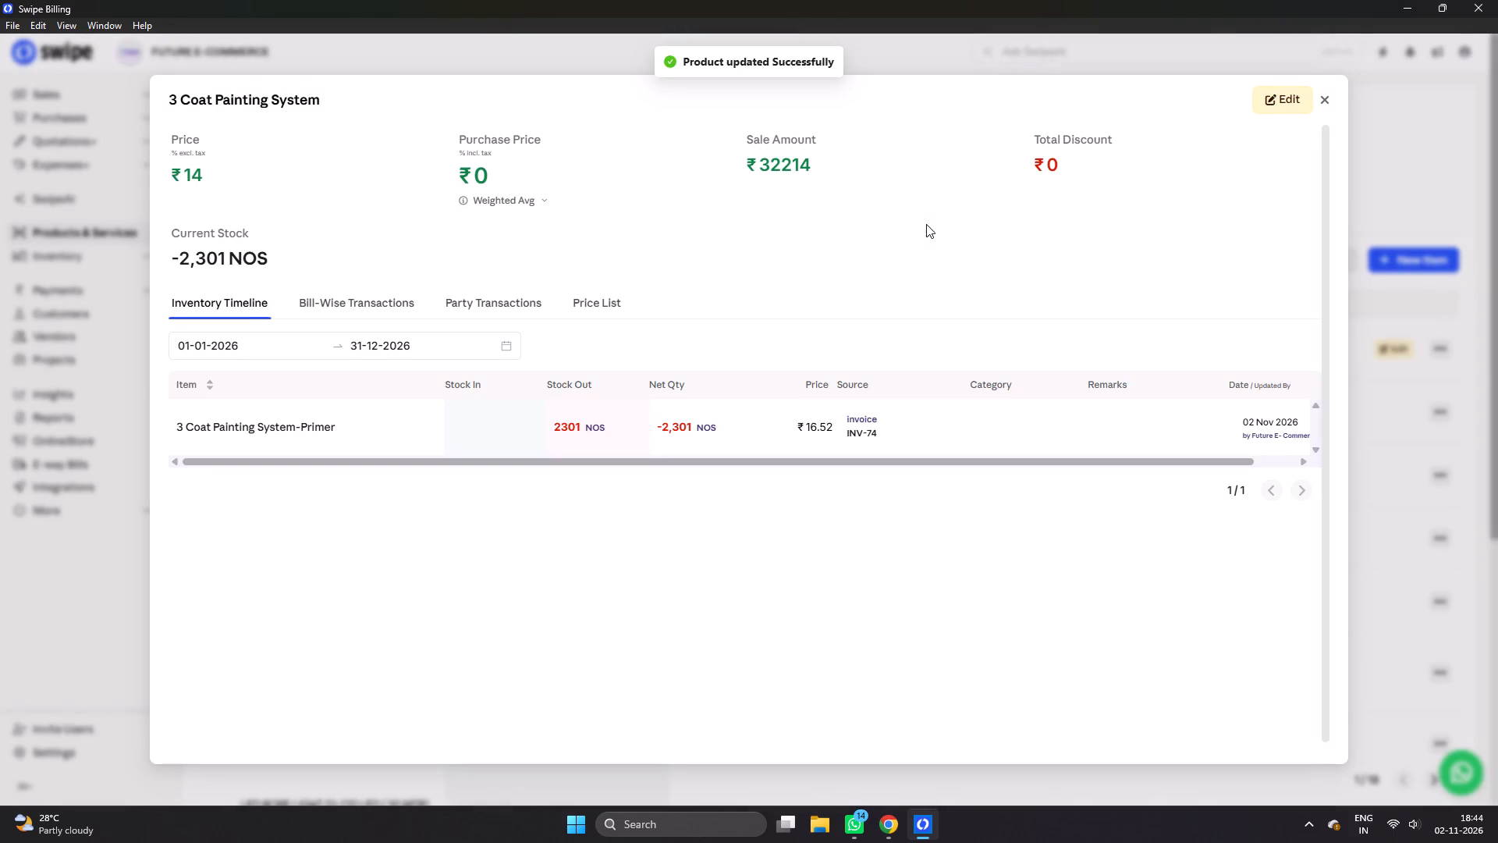
Set the selling price of the 3 Coat Painting System product to 7.50 without tax, save the changes and close its details.
{"action": "left_click", "coordinate": [1270, 101]}
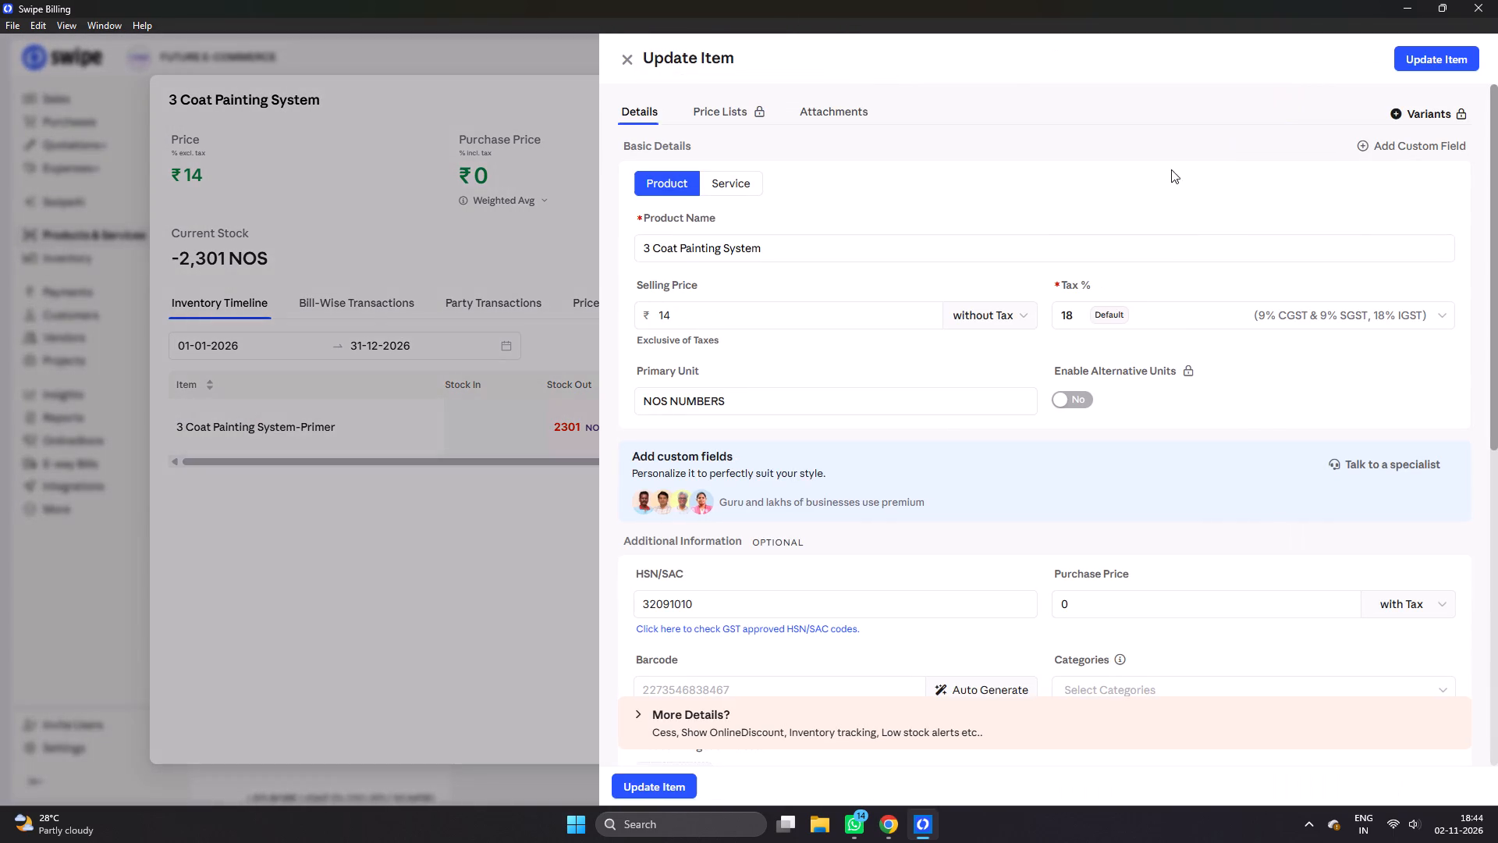
{"action": "left_click_drag", "start_coordinate": [686, 315], "coordinate": [556, 313]}
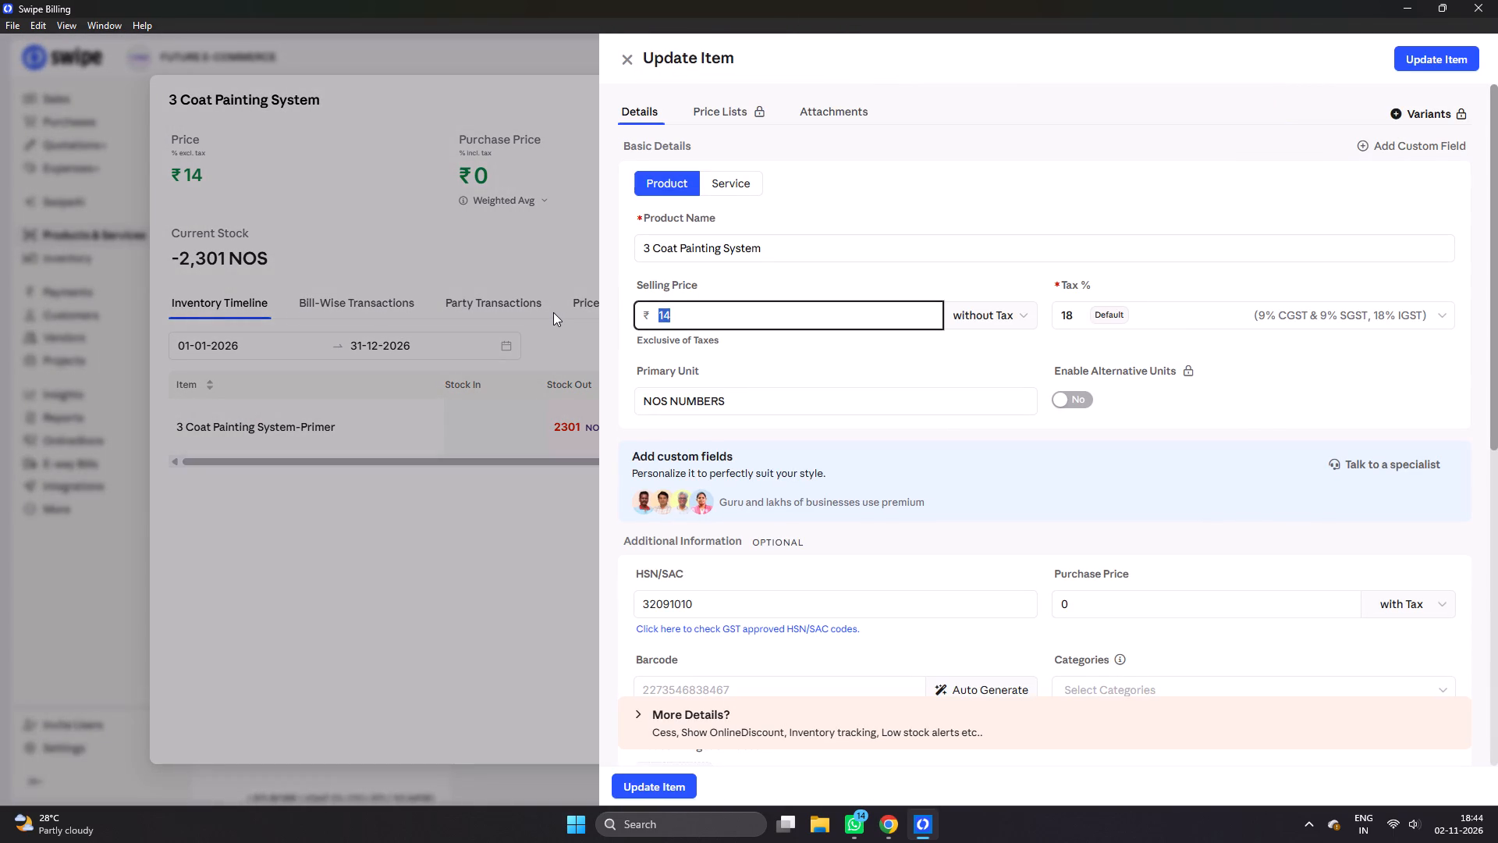
{"action": "key", "text": "Home"}
{"action": "key", "text": "Delete"}
{"action": "key", "text": "Clear"}
{"action": "left_click_drag", "start_coordinate": [678, 326], "coordinate": [612, 325]}
{"action": "left_click", "coordinate": [707, 313]}
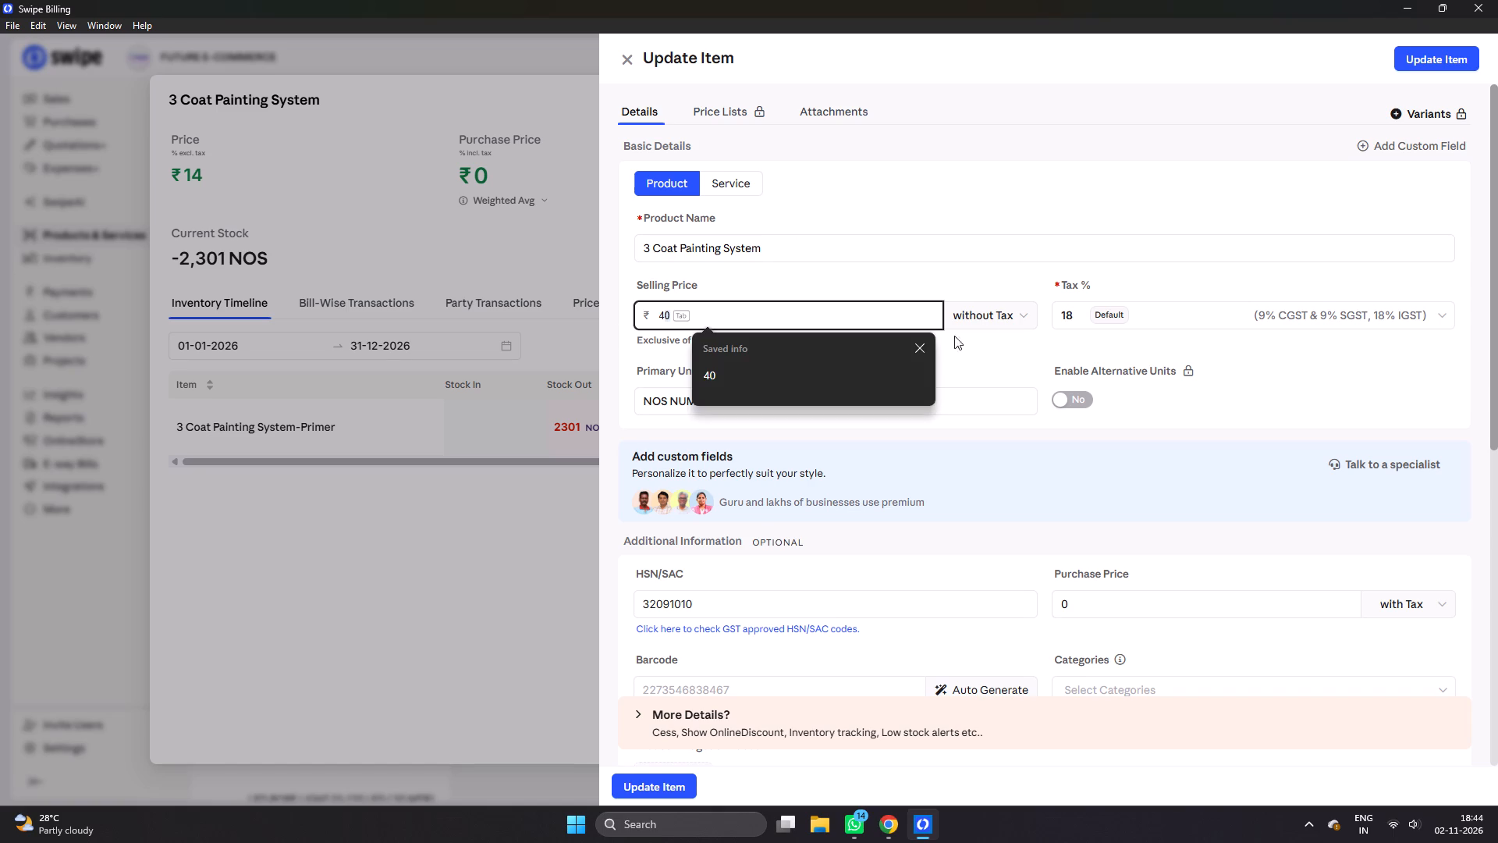
{"action": "left_click", "coordinate": [919, 347]}
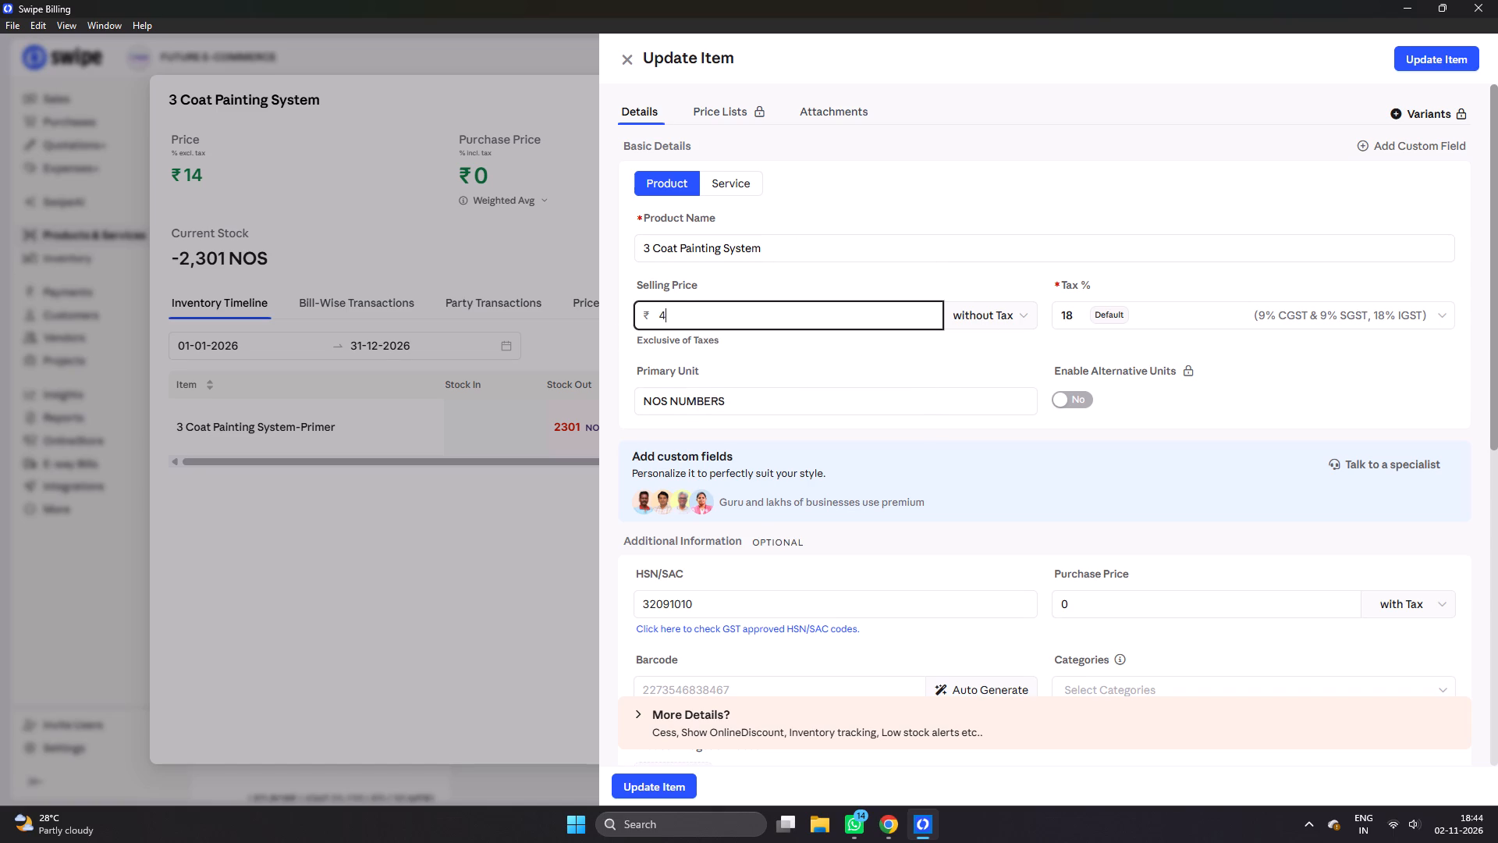
{"action": "key", "text": "BackSpace"}
{"action": "key", "text": "Home"}
{"action": "key", "text": "Delete"}
{"action": "key", "text": "7"}
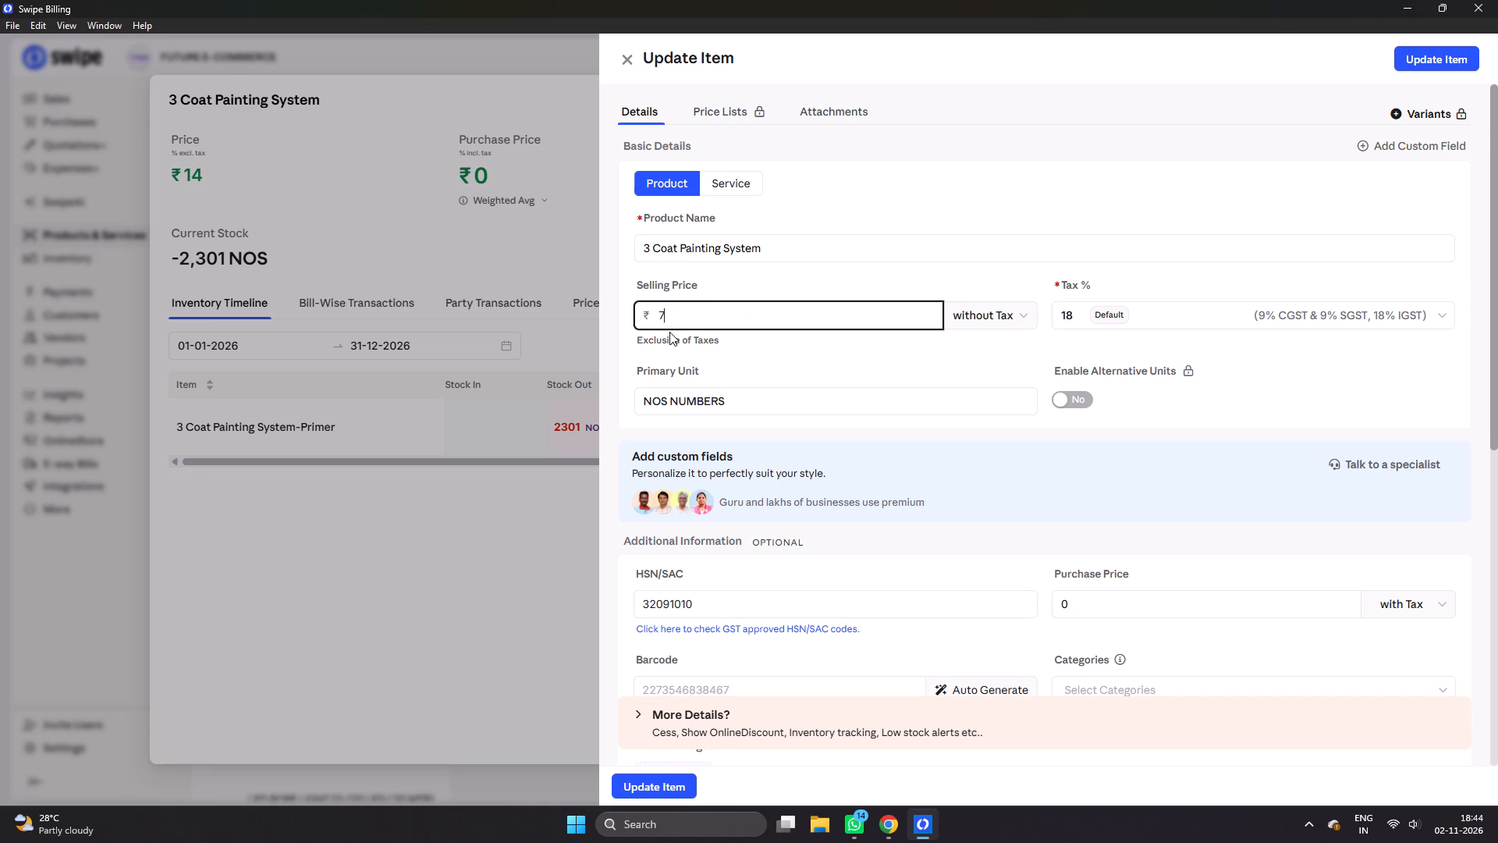
{"action": "type", "text": ".50"}
{"action": "left_click", "coordinate": [1434, 67]}
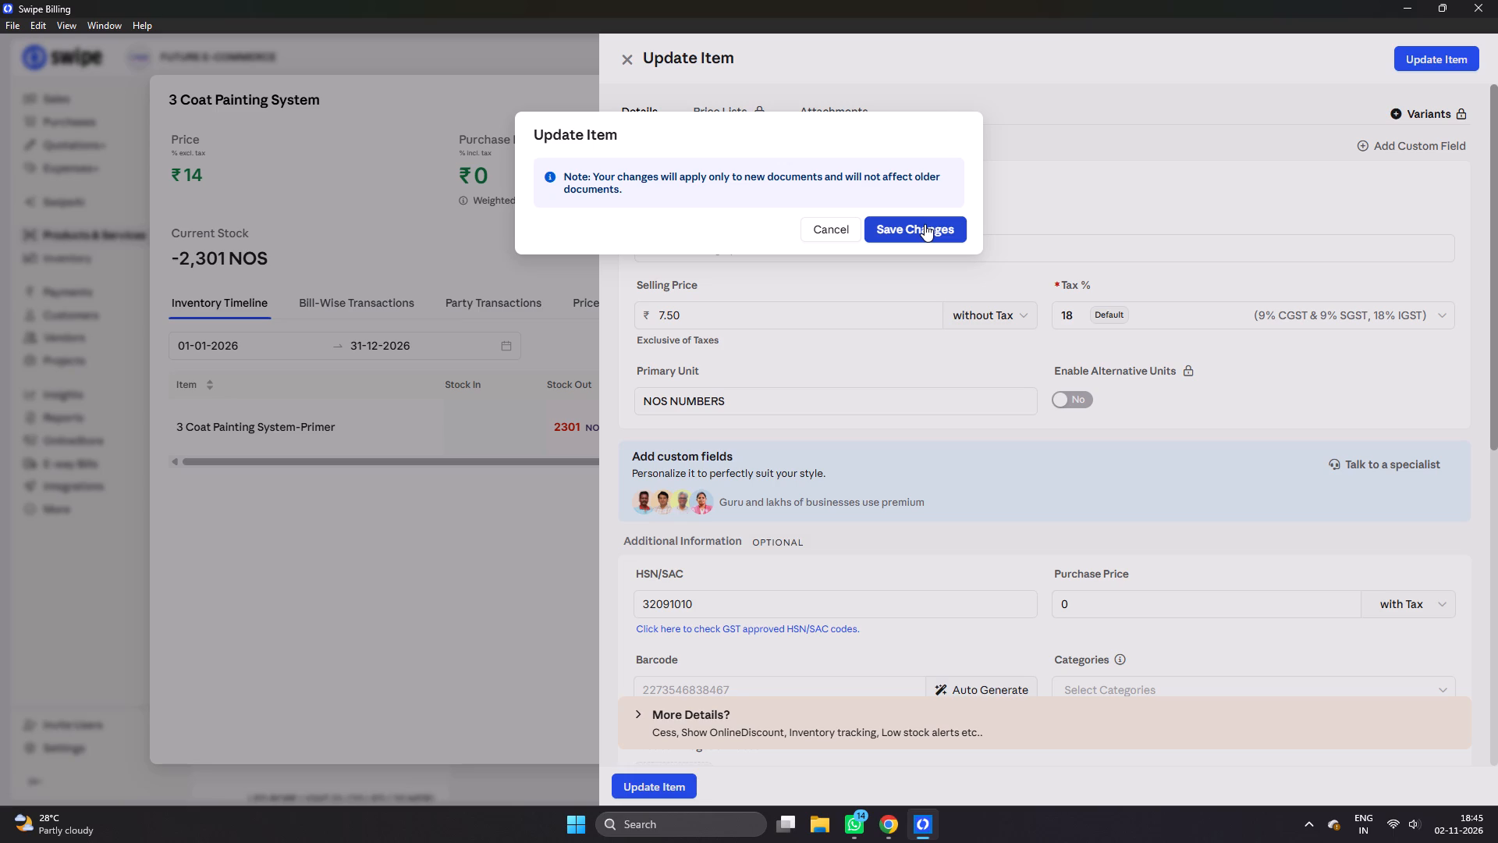
{"action": "left_click", "coordinate": [925, 224]}
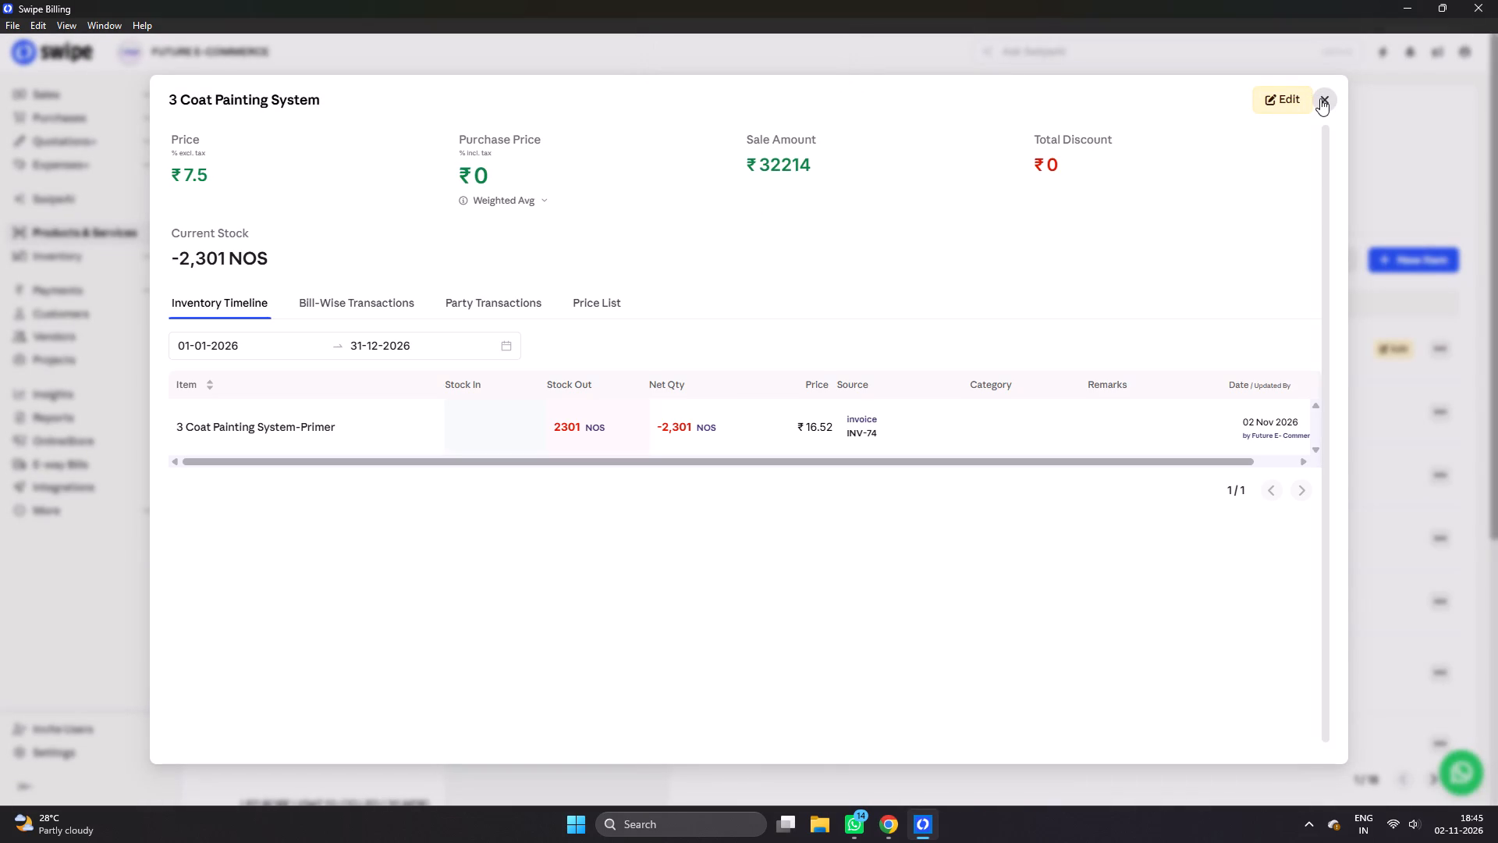
{"action": "left_click", "coordinate": [1320, 98]}
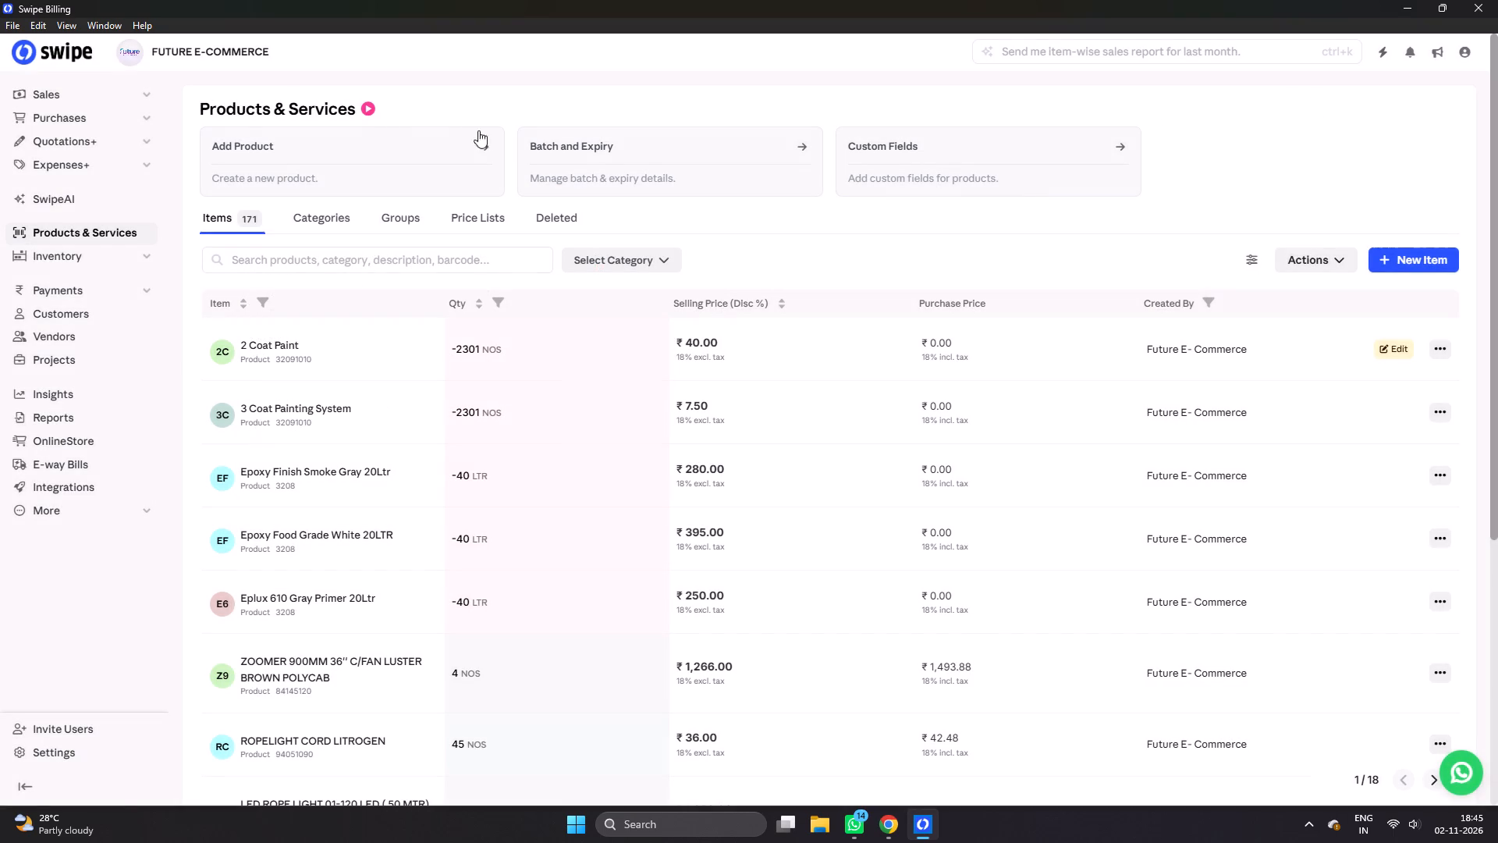
Open the POSH ENTERPRISES sales invoice INV-74 for editing and delete its 2 Coat Paint line.
{"action": "left_click", "coordinate": [48, 94]}
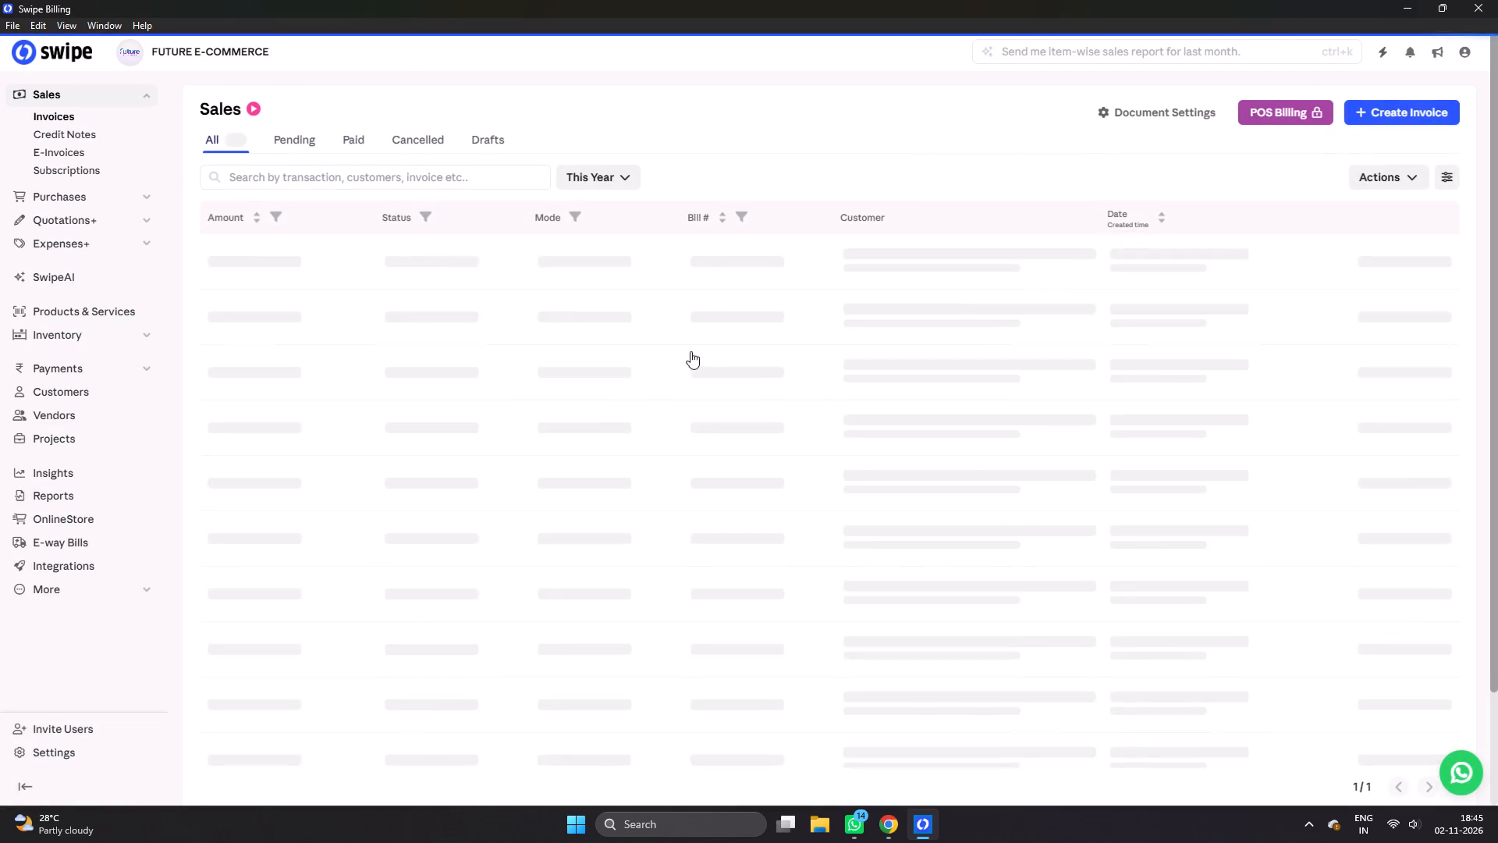
{"action": "left_click", "coordinate": [1450, 265]}
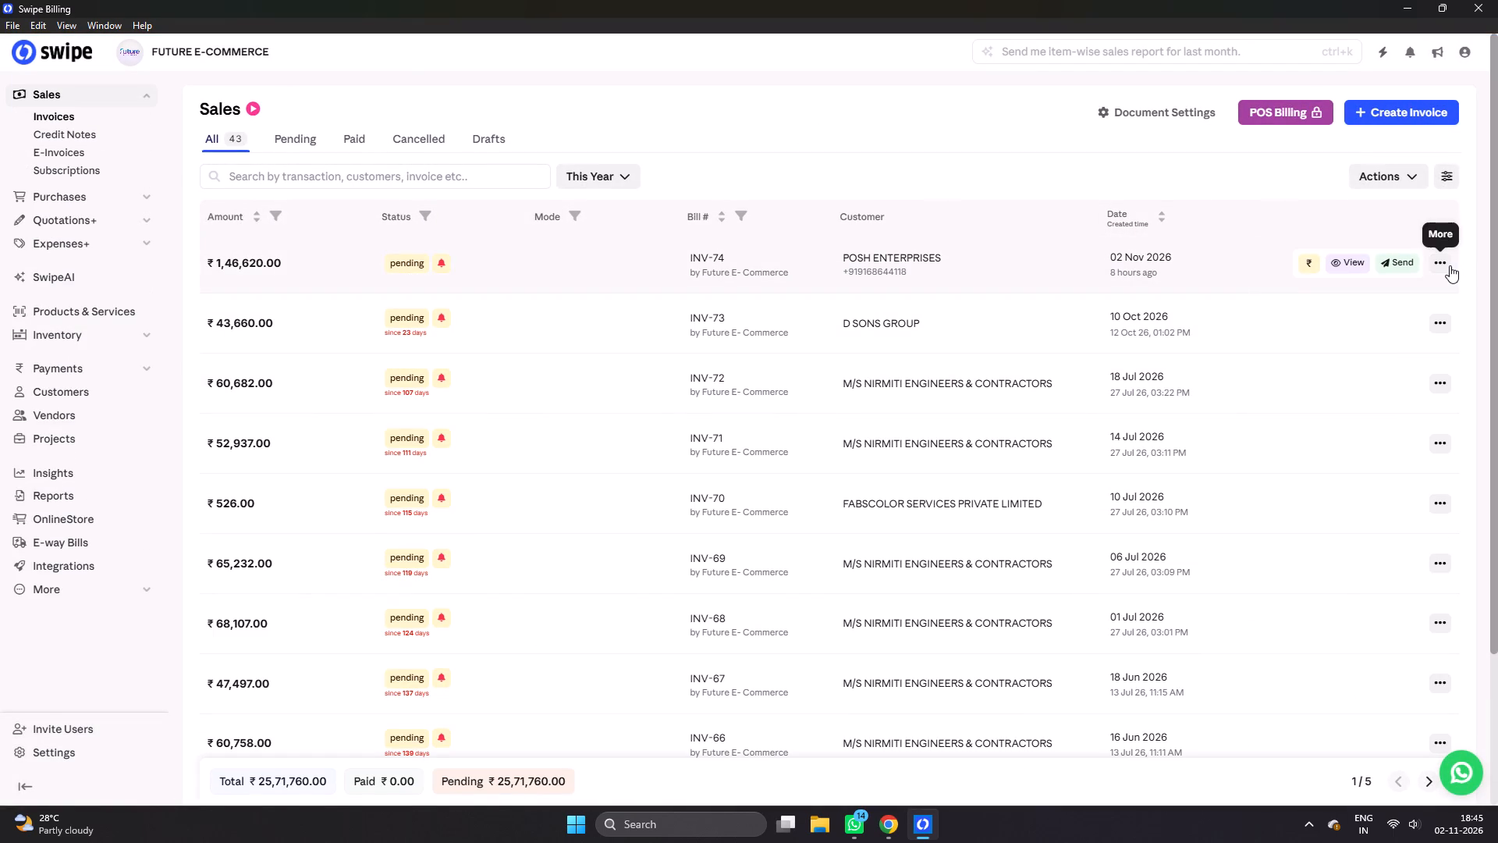
{"action": "left_click", "coordinate": [1376, 289]}
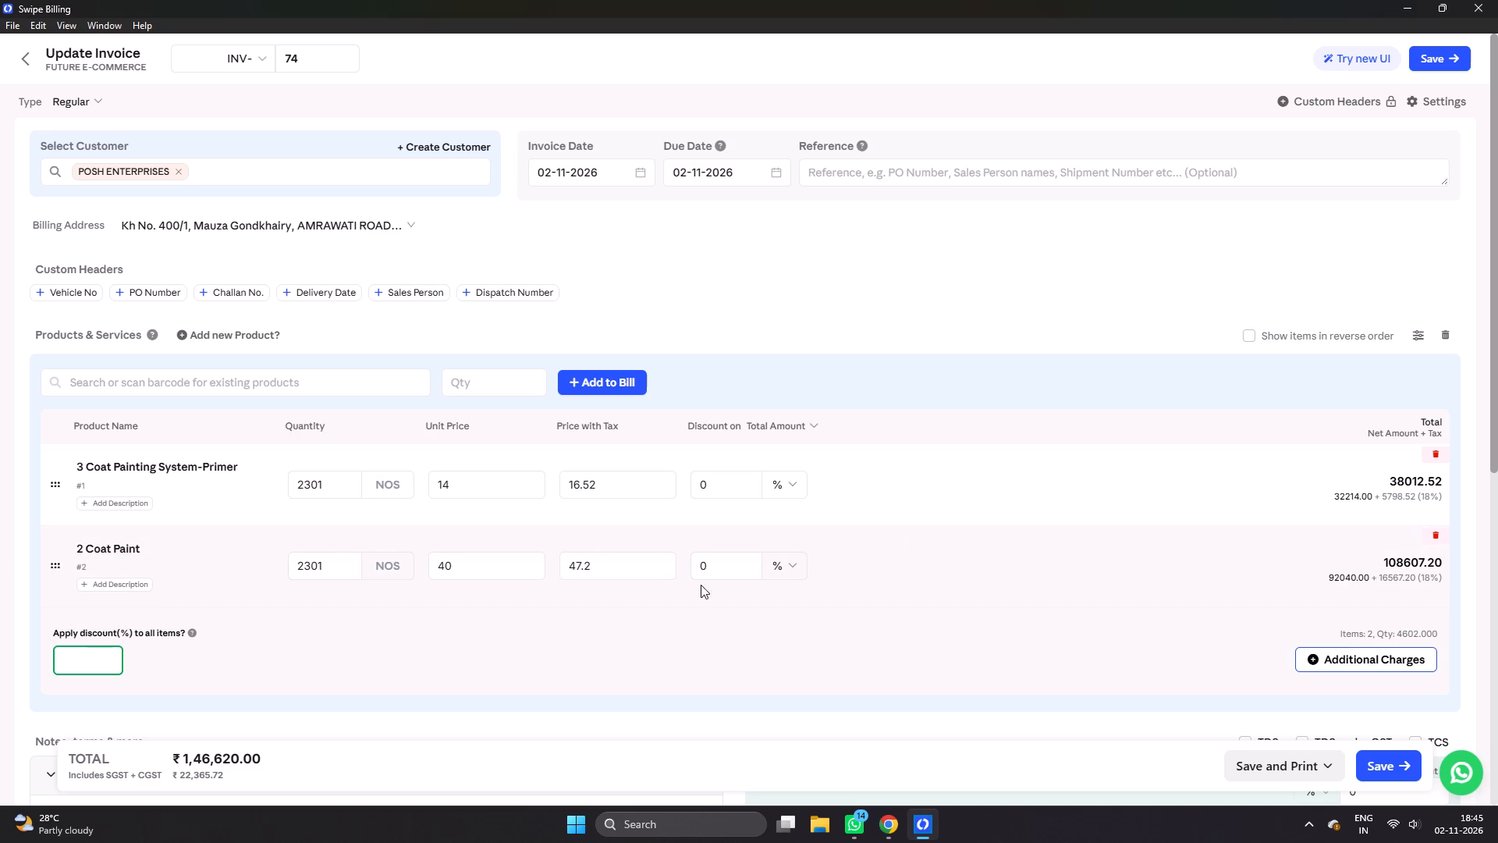
{"action": "left_click", "coordinate": [1440, 540]}
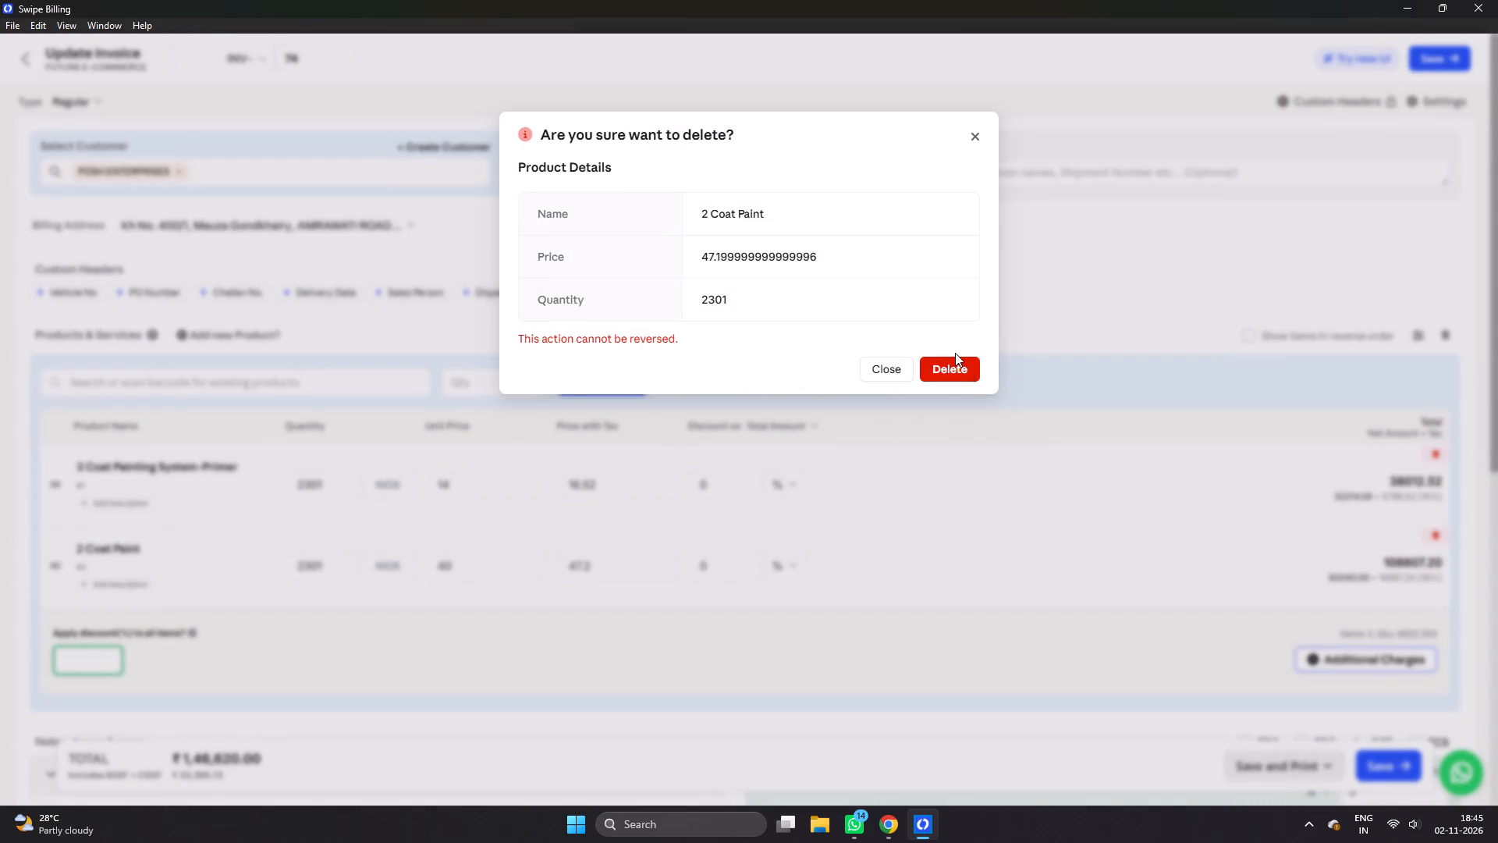
{"action": "left_click", "coordinate": [955, 353]}
{"action": "left_click", "coordinate": [960, 358]}
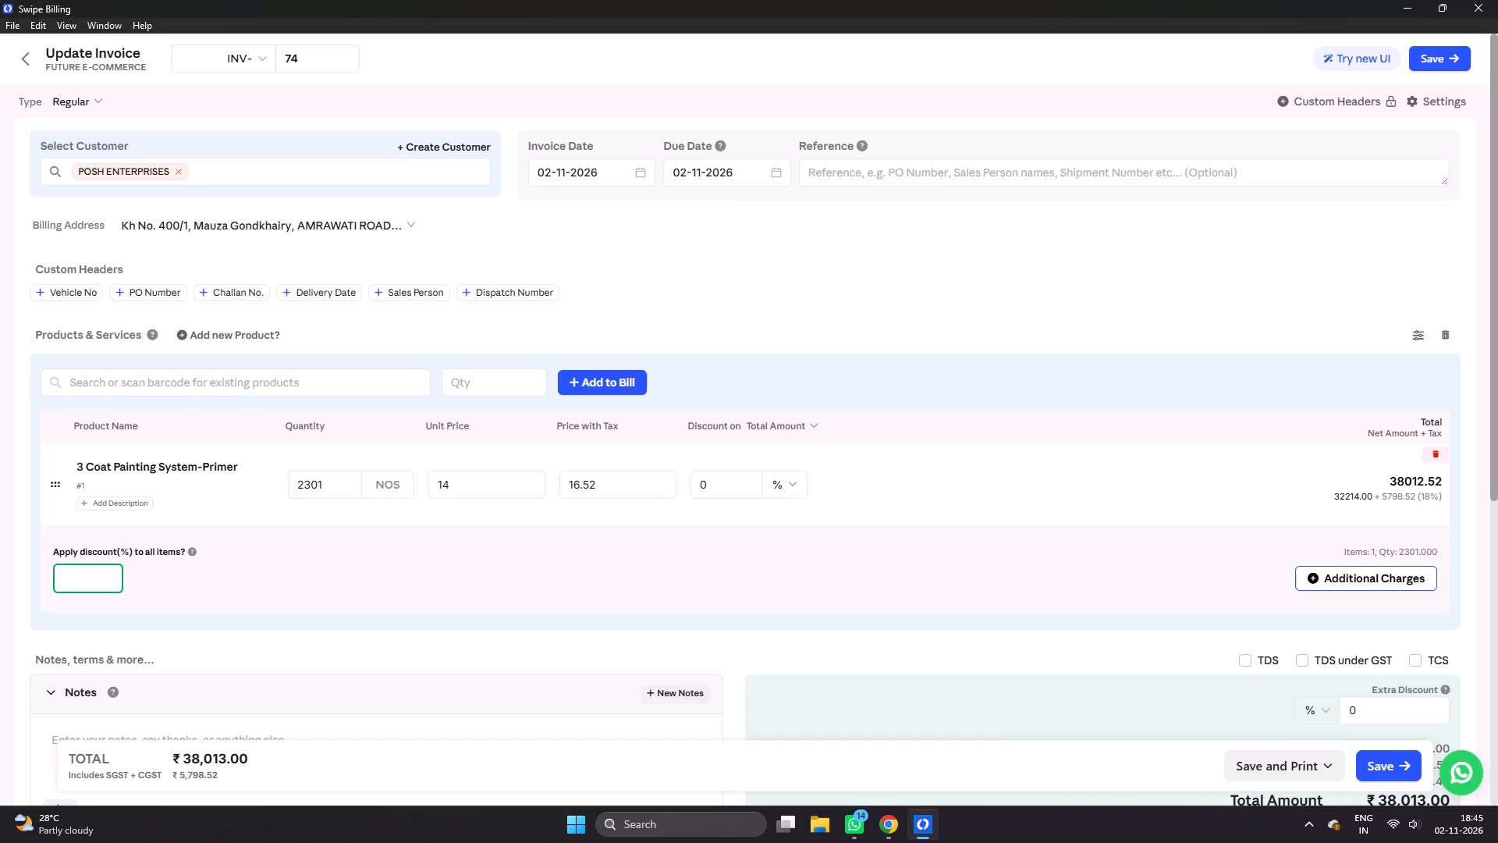
Add the existing product 3 Coat Painting System to the invoice with a quantity of 18367.30.
{"action": "left_click", "coordinate": [211, 385]}
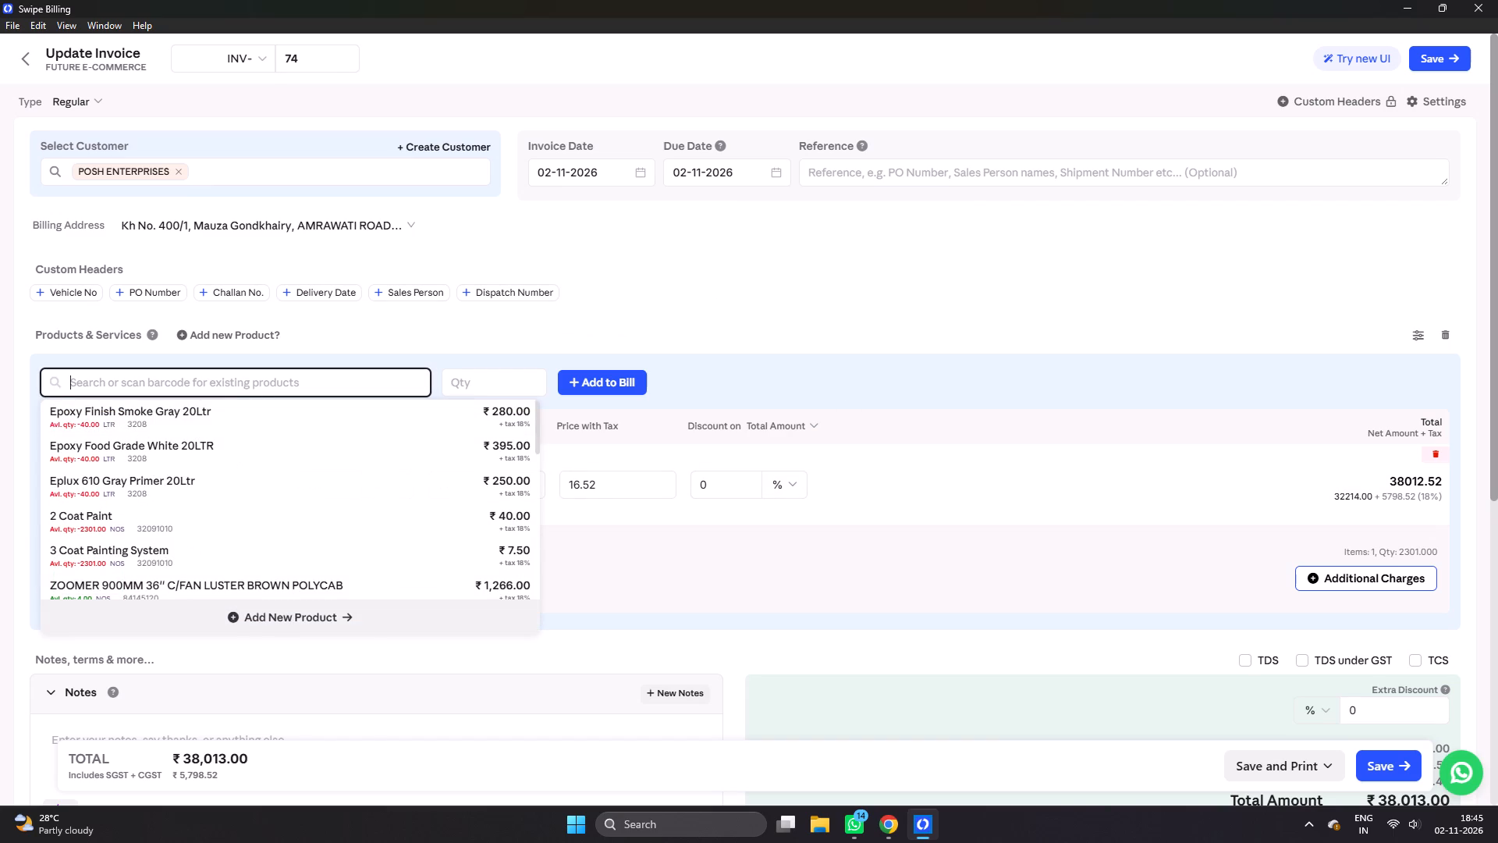
{"action": "left_click", "coordinate": [196, 546]}
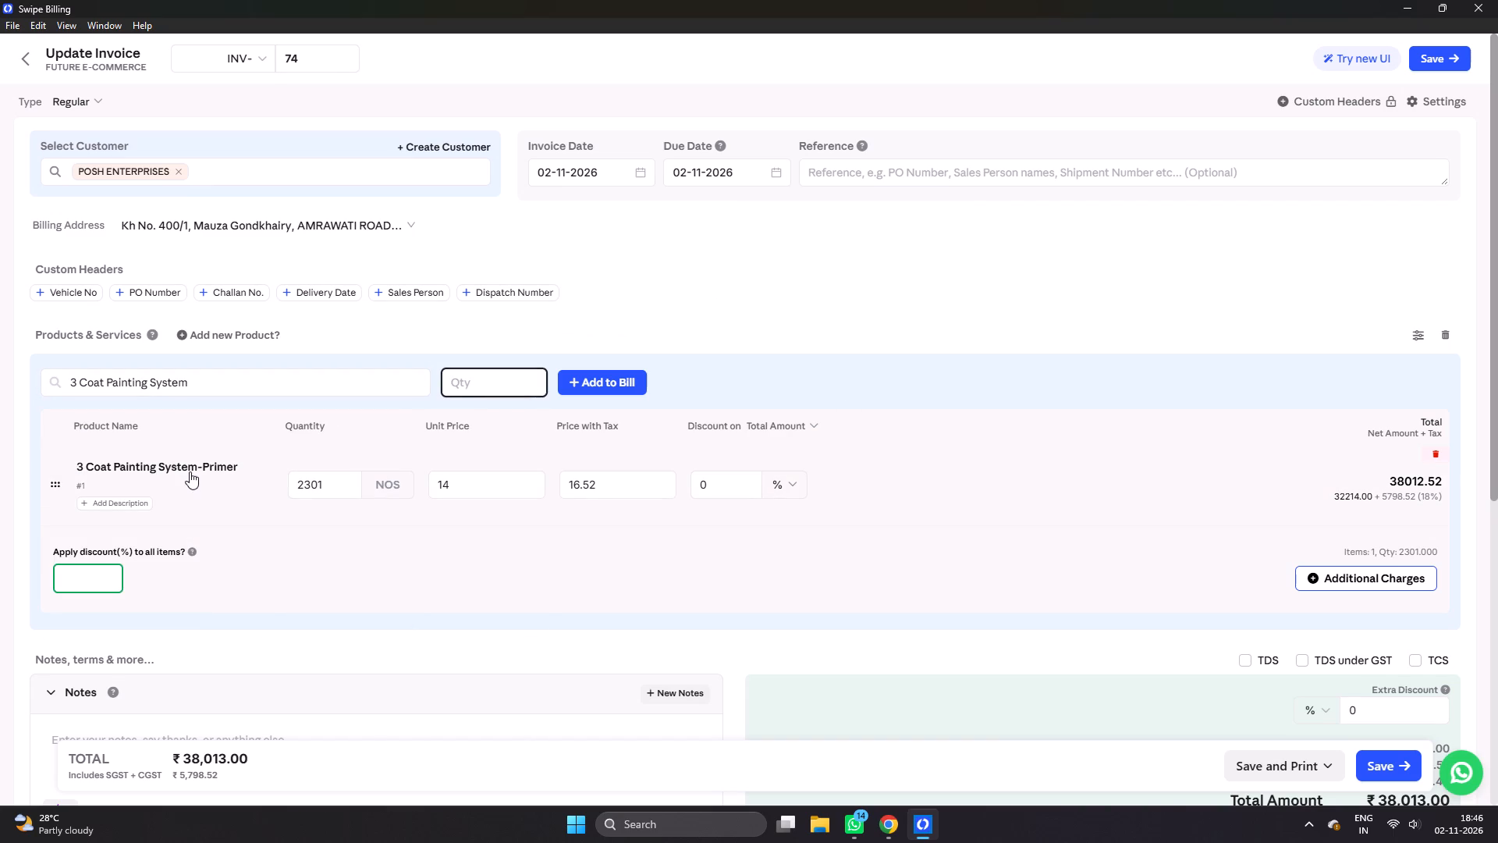
{"action": "left_click", "coordinate": [481, 383]}
{"action": "key", "text": "1"}
{"action": "key", "text": "8"}
{"action": "key", "text": "3"}
{"action": "type", "text": "67"}
{"action": "type", "text": ".30"}
{"action": "key", "text": "Return"}
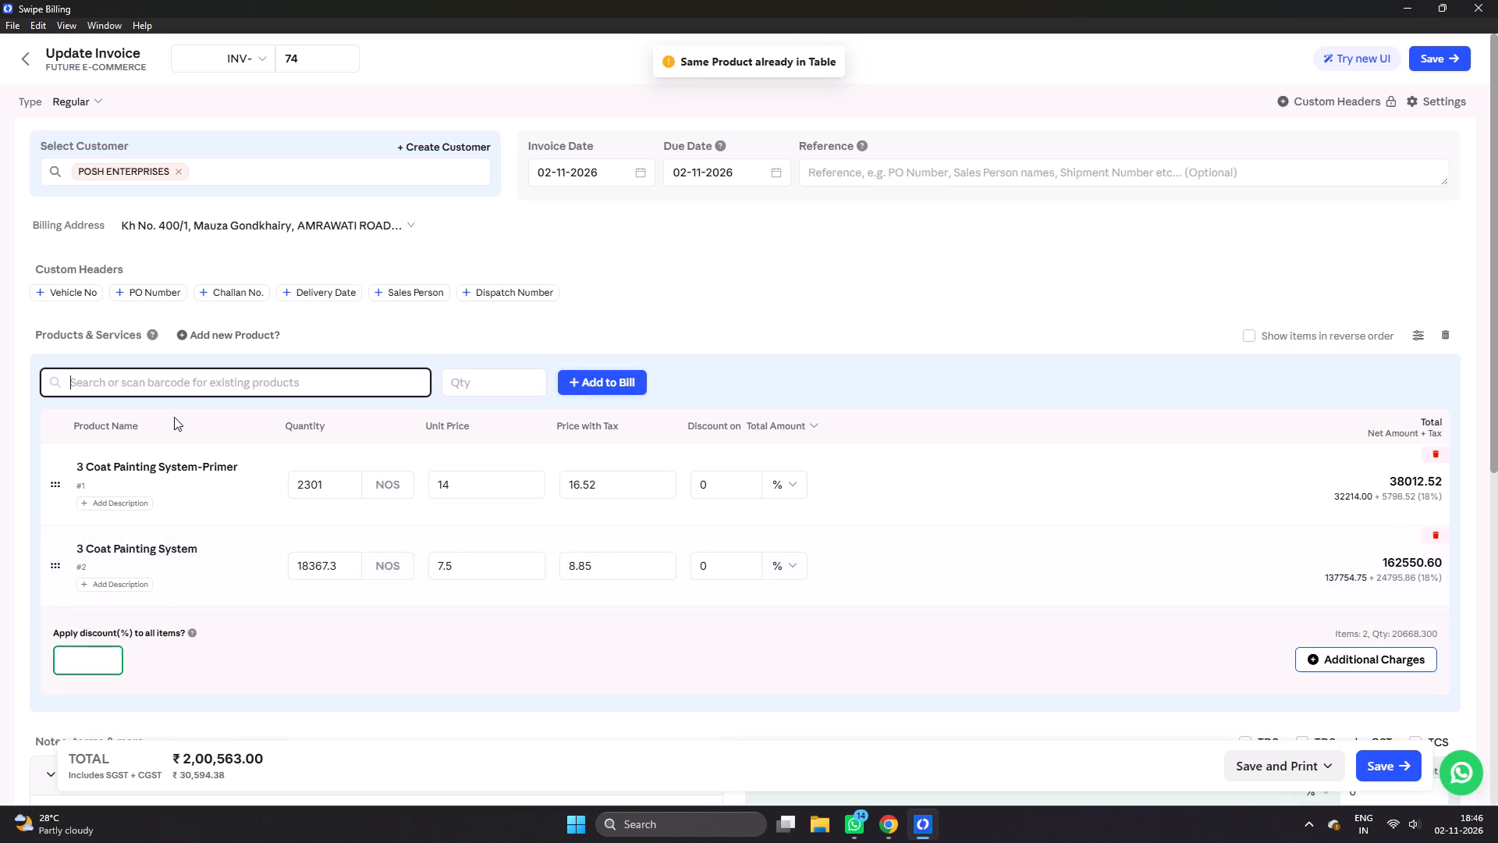
Delete the 3 Coat Painting System-Primer line from invoice INV-74.
{"action": "left_click", "coordinate": [1440, 455]}
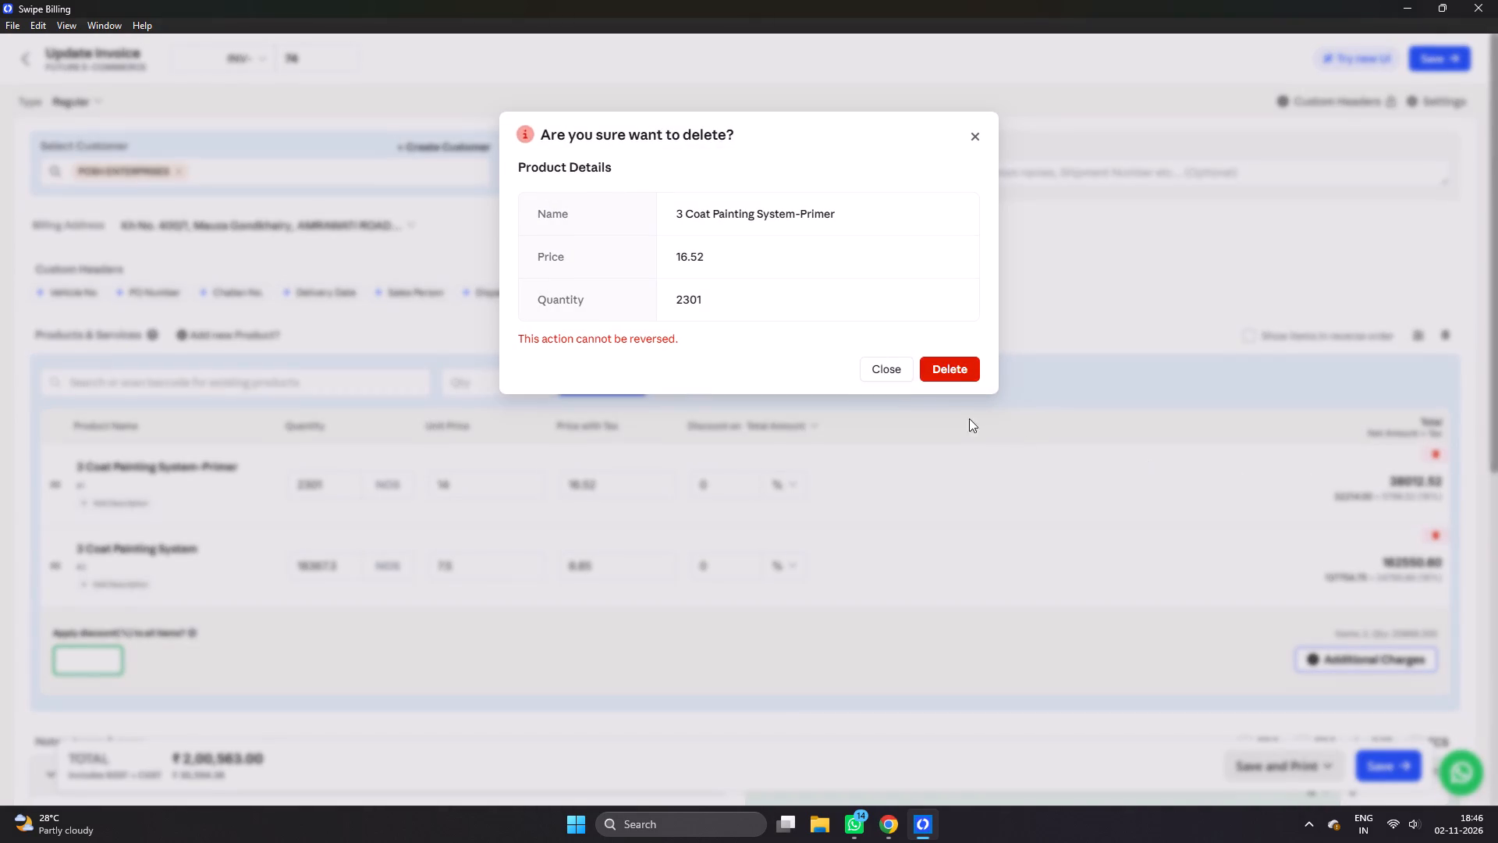
{"action": "left_click", "coordinate": [928, 374]}
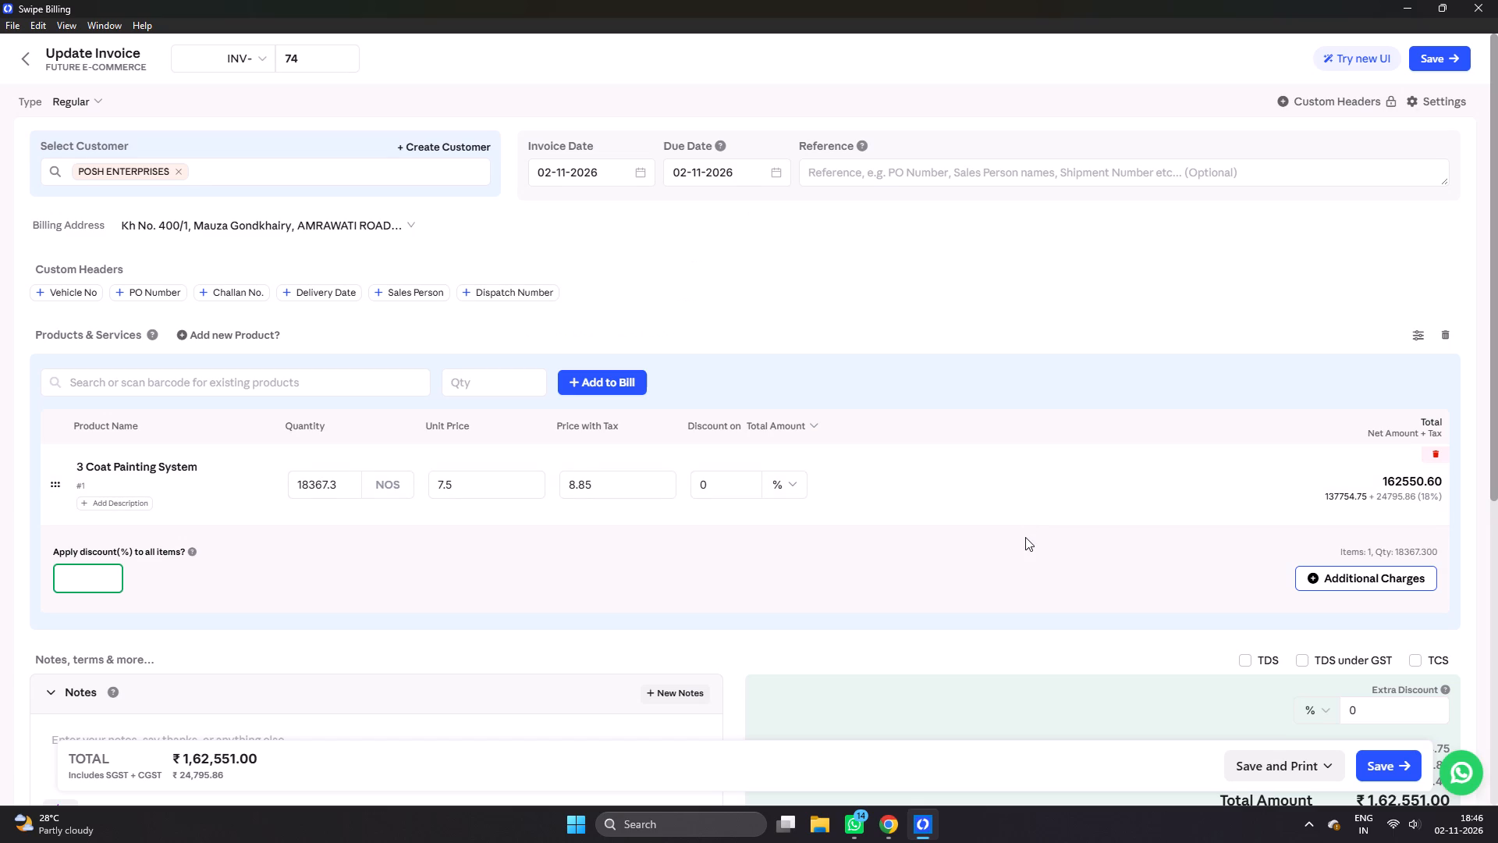
Review the updated invoice's product line, tax and total amounts, notes, bank and signature sections.
{"action": "scroll", "coordinate": [1017, 560], "scroll_direction": "down", "scroll_amount": 4}
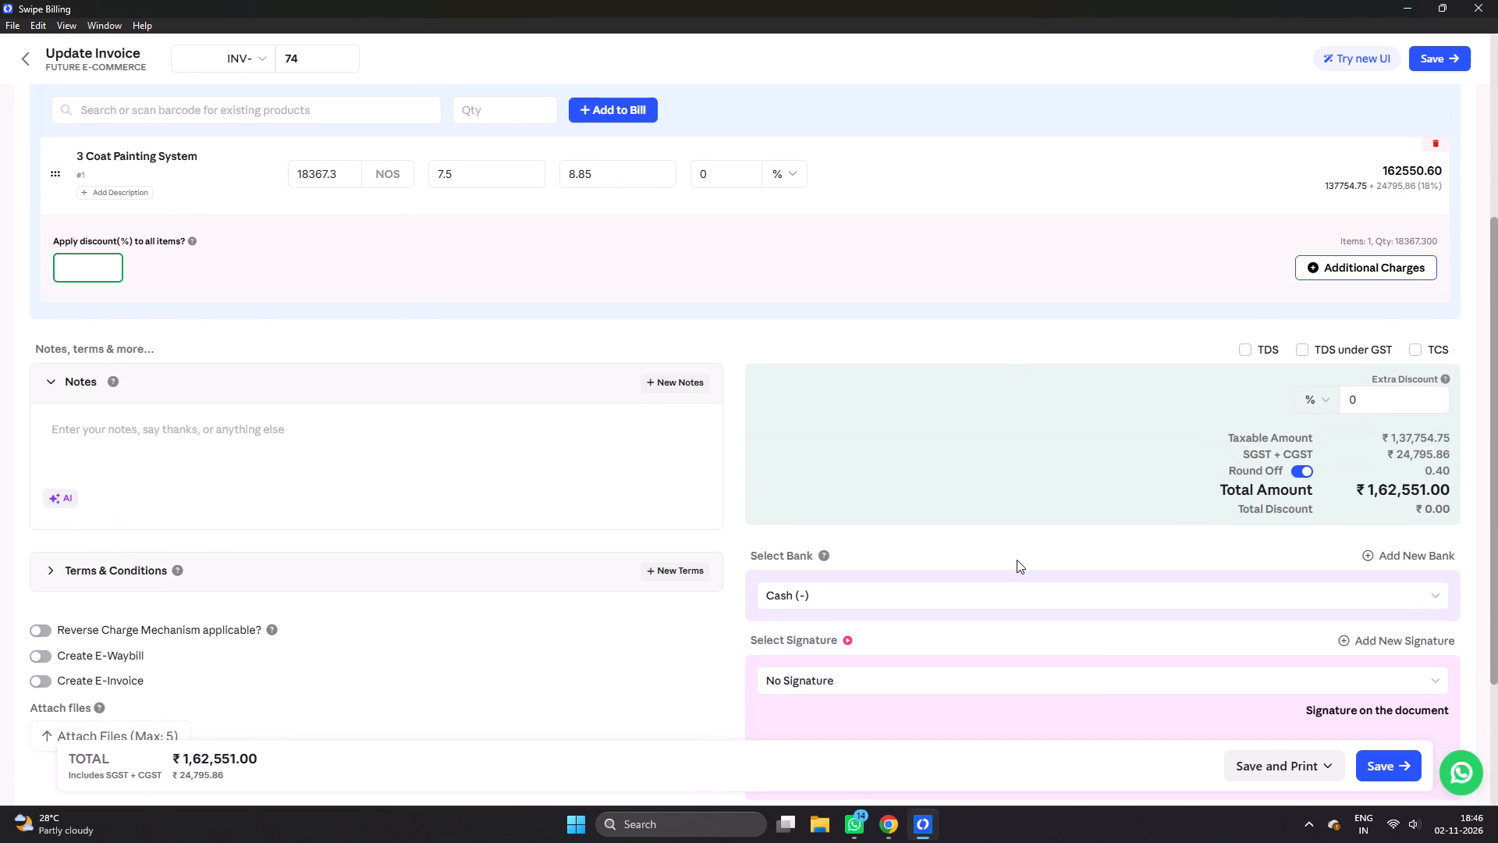
{"action": "scroll", "coordinate": [1017, 560], "scroll_direction": "down", "scroll_amount": 5}
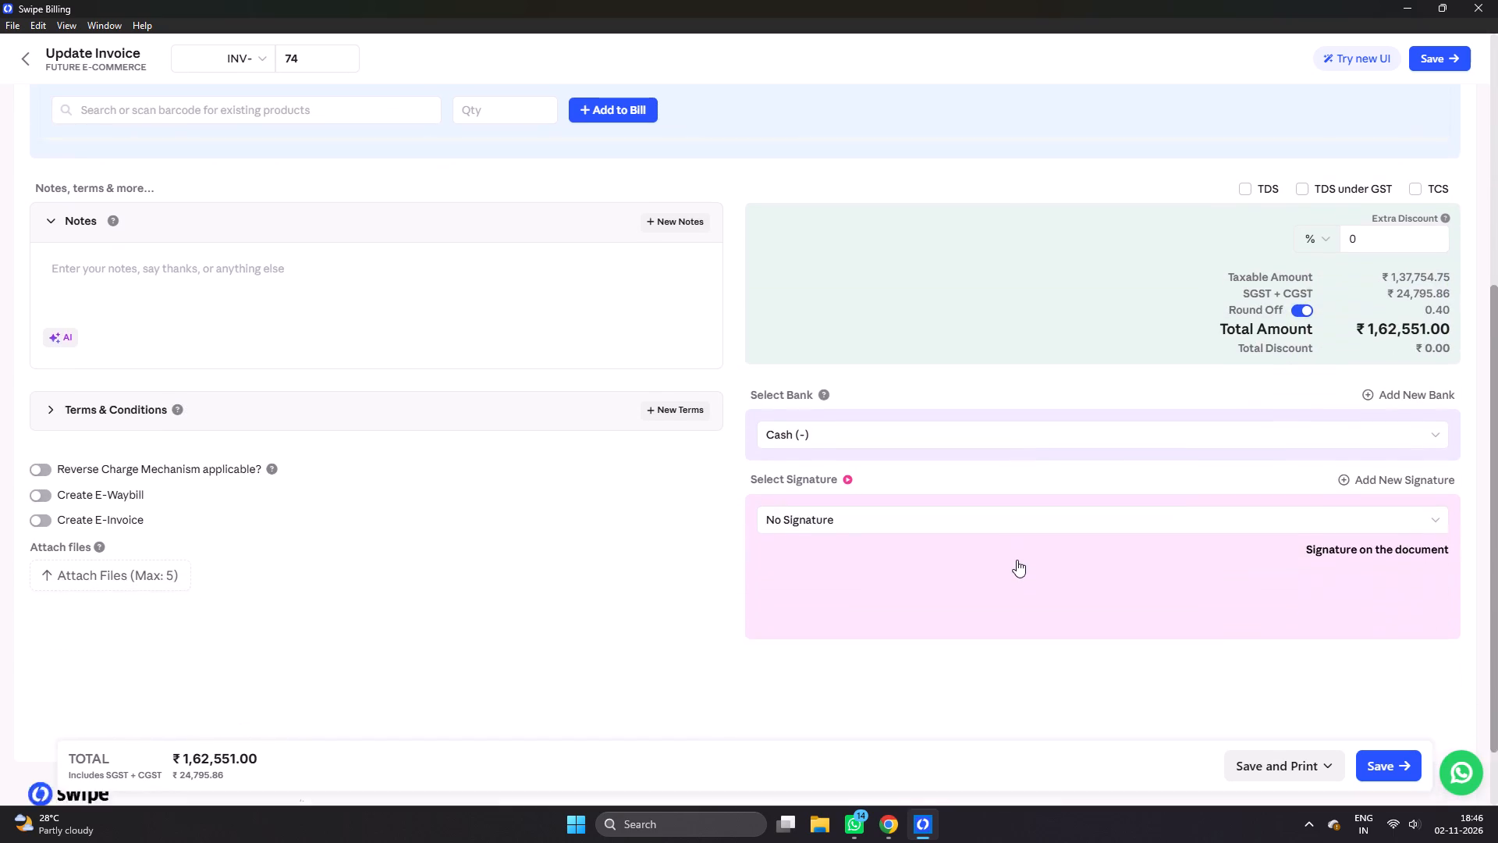
{"action": "scroll", "coordinate": [1017, 560], "scroll_direction": "up", "scroll_amount": 5}
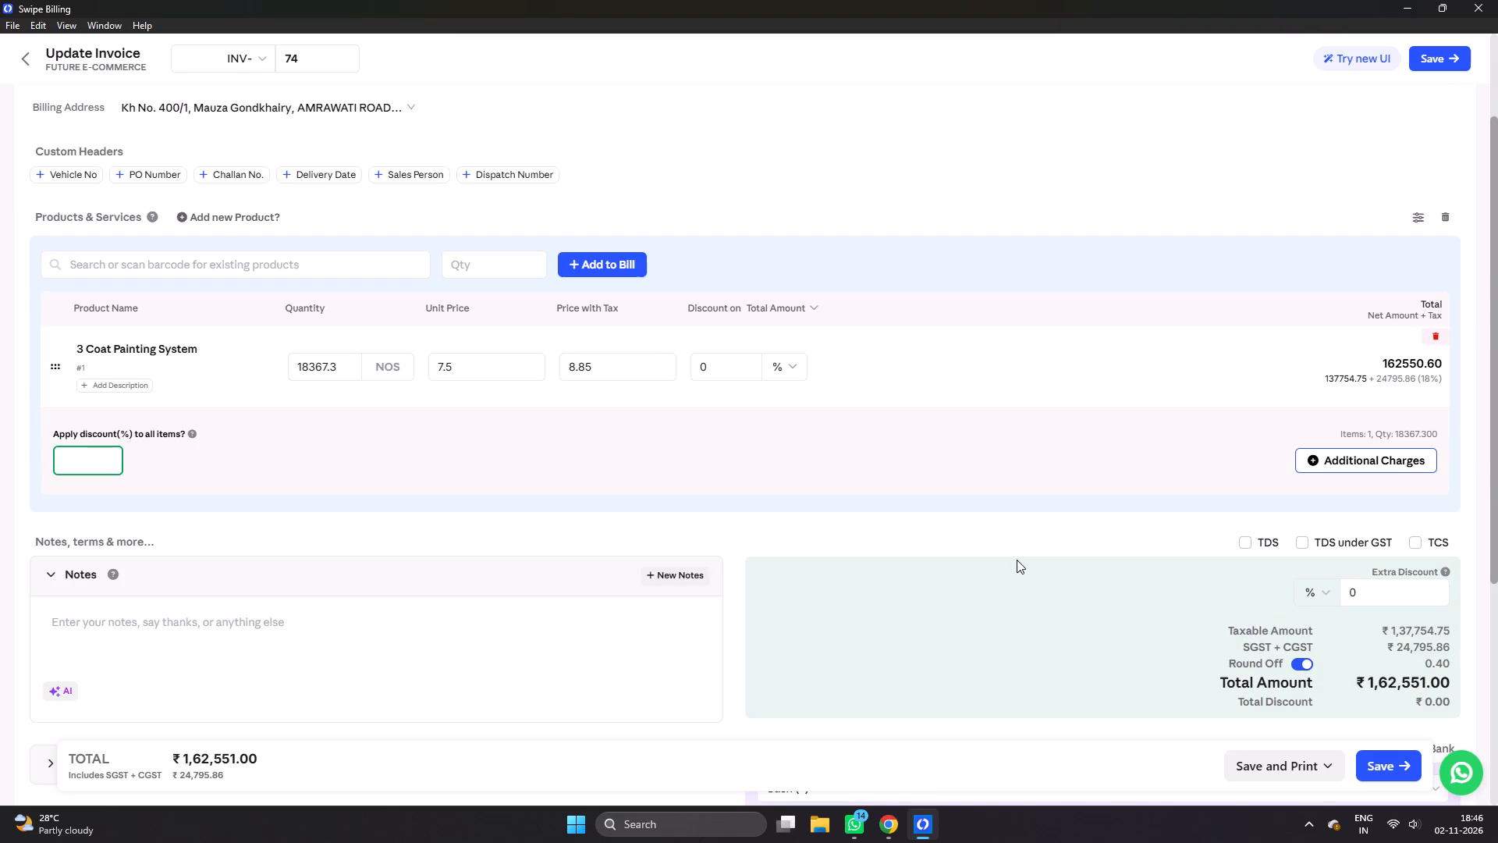
{"action": "scroll", "coordinate": [962, 528], "scroll_direction": "up", "scroll_amount": 1}
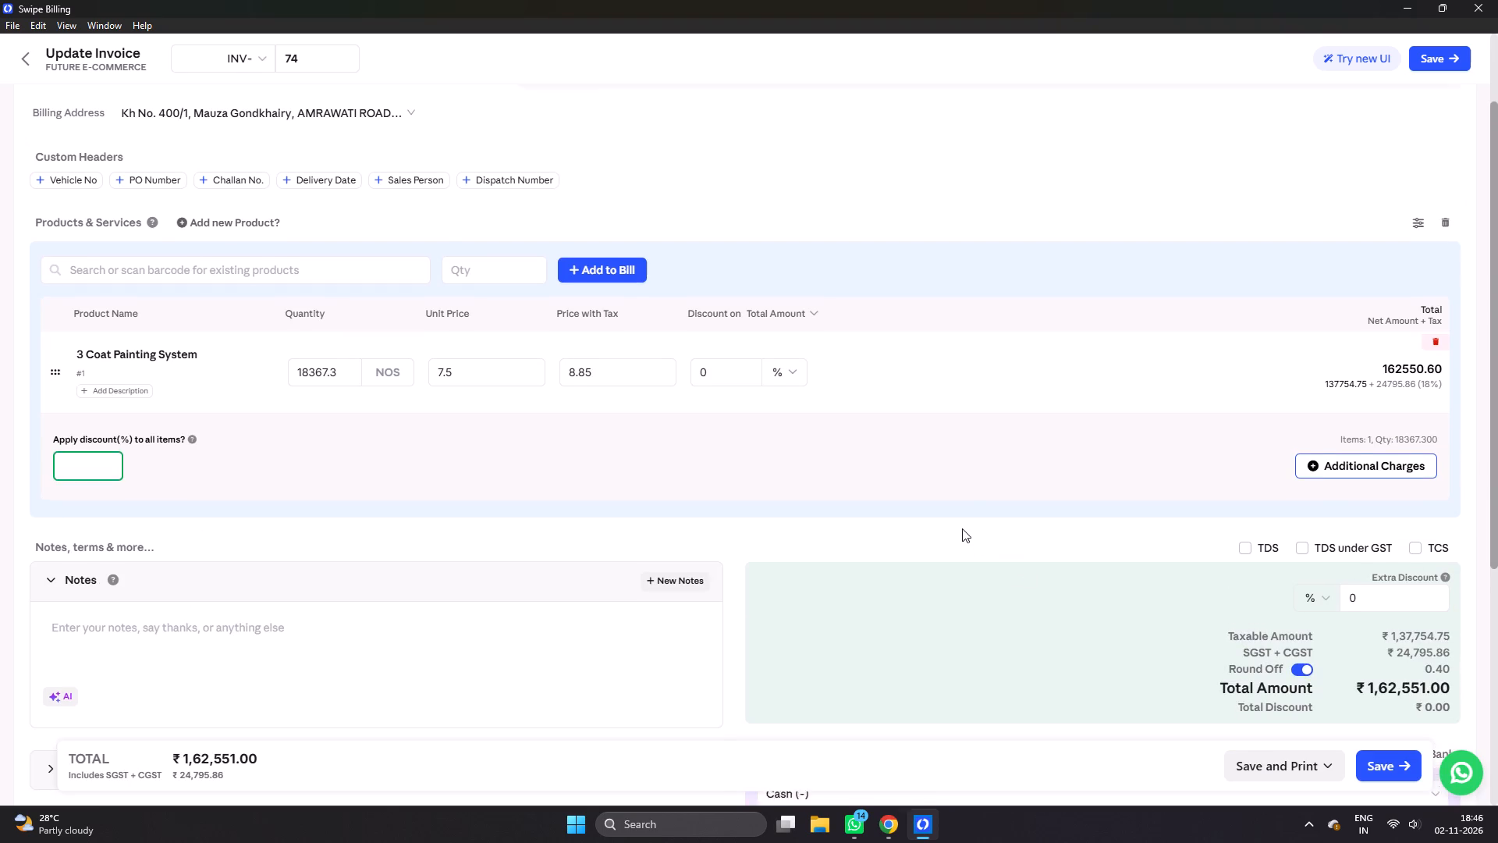
{"action": "scroll", "coordinate": [962, 528], "scroll_direction": "up", "scroll_amount": 3}
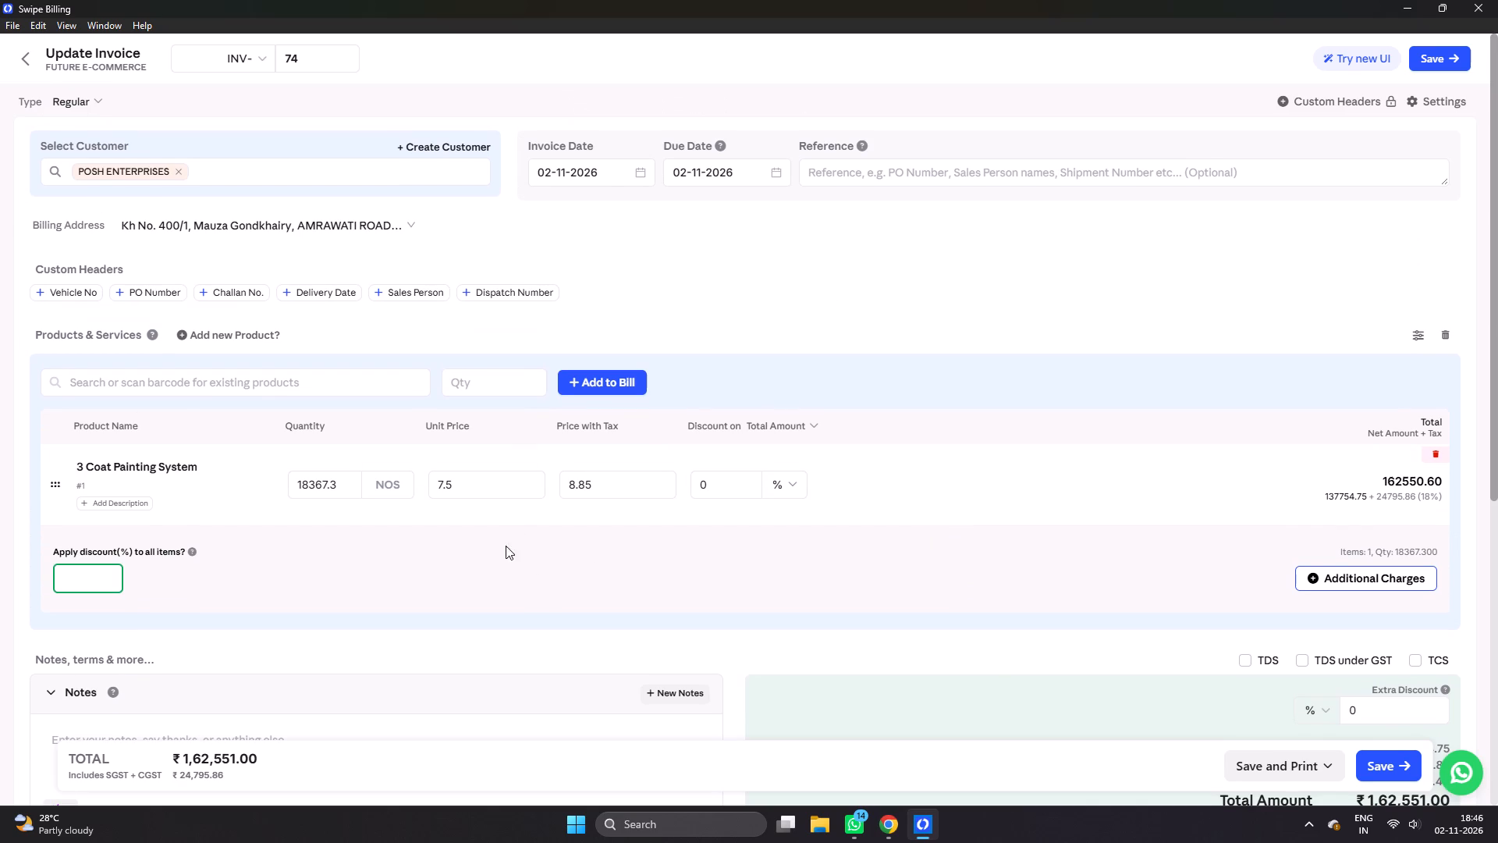
{"action": "scroll", "coordinate": [684, 574], "scroll_direction": "down", "scroll_amount": 2}
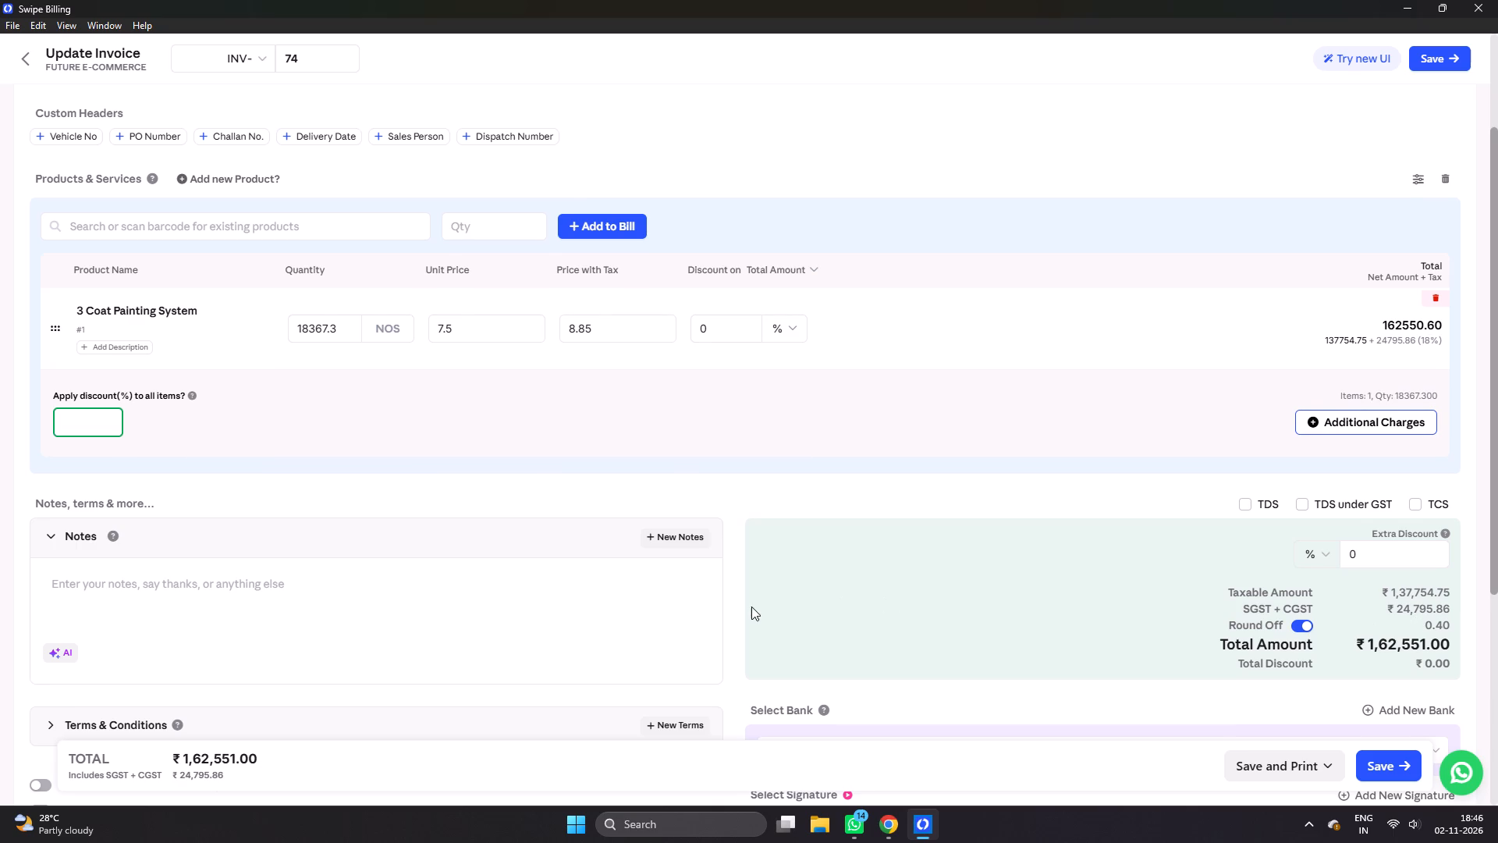
Add the description SQFT to the 3 Coat Painting System line and save the updated invoice.
{"action": "scroll", "coordinate": [751, 606], "scroll_direction": "up", "scroll_amount": 1}
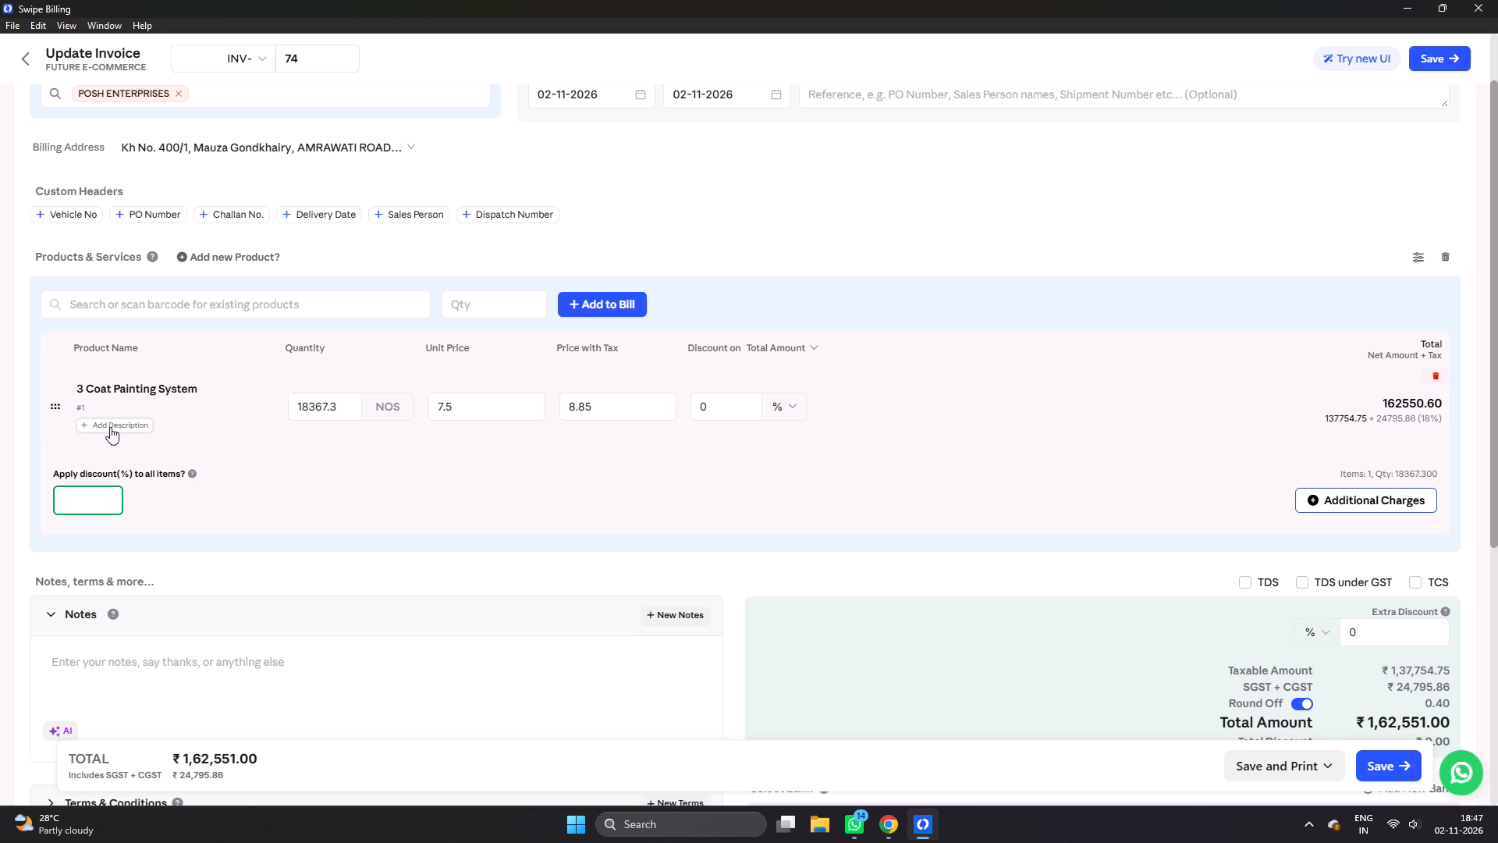
{"action": "left_click", "coordinate": [110, 427]}
{"action": "left_click", "coordinate": [108, 524]}
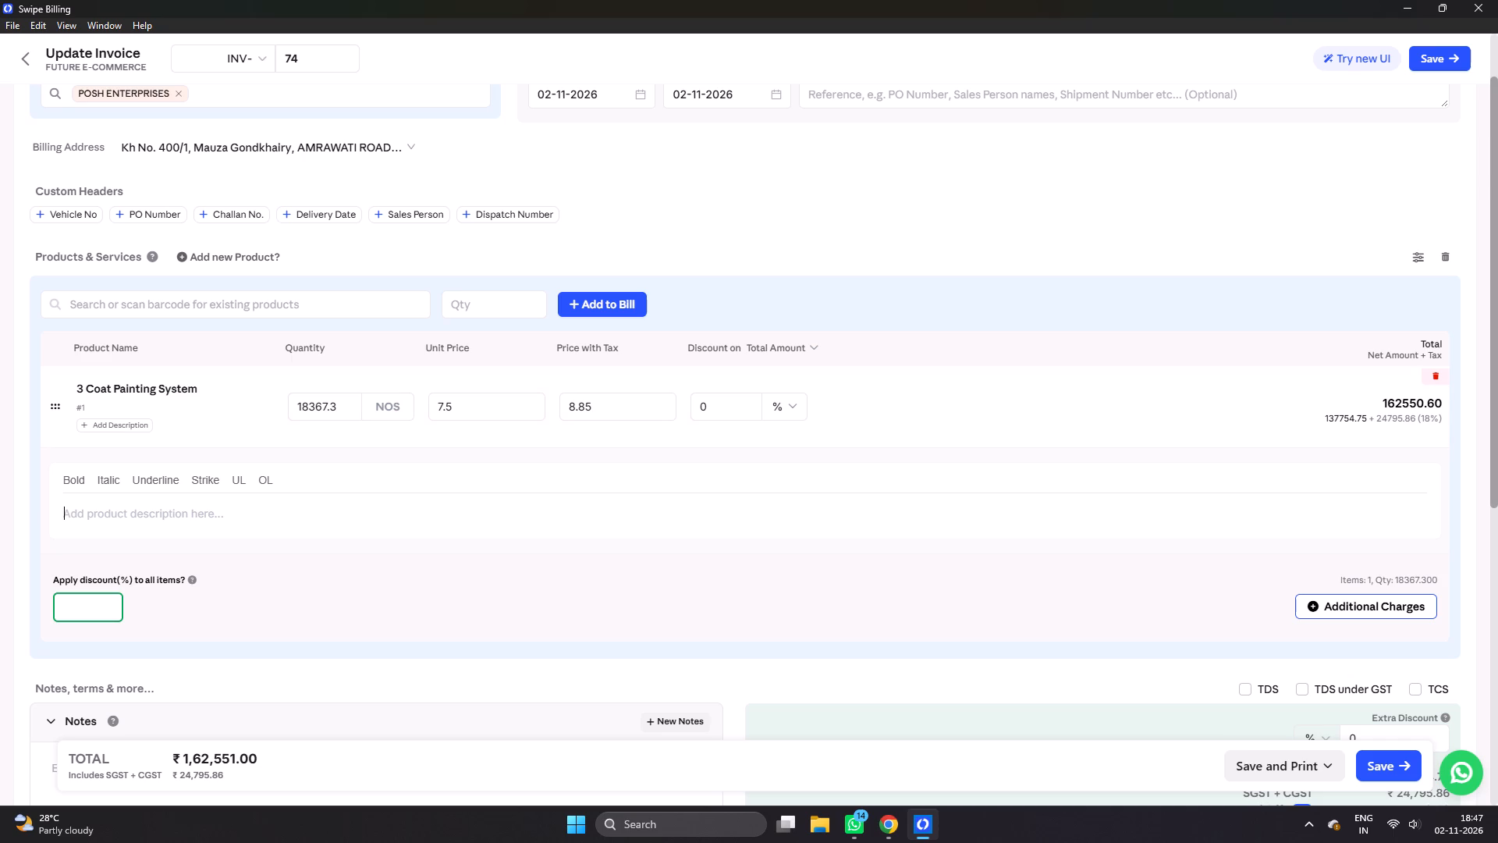
{"action": "key", "text": "shift+s"}
{"action": "key", "text": "shift+q"}
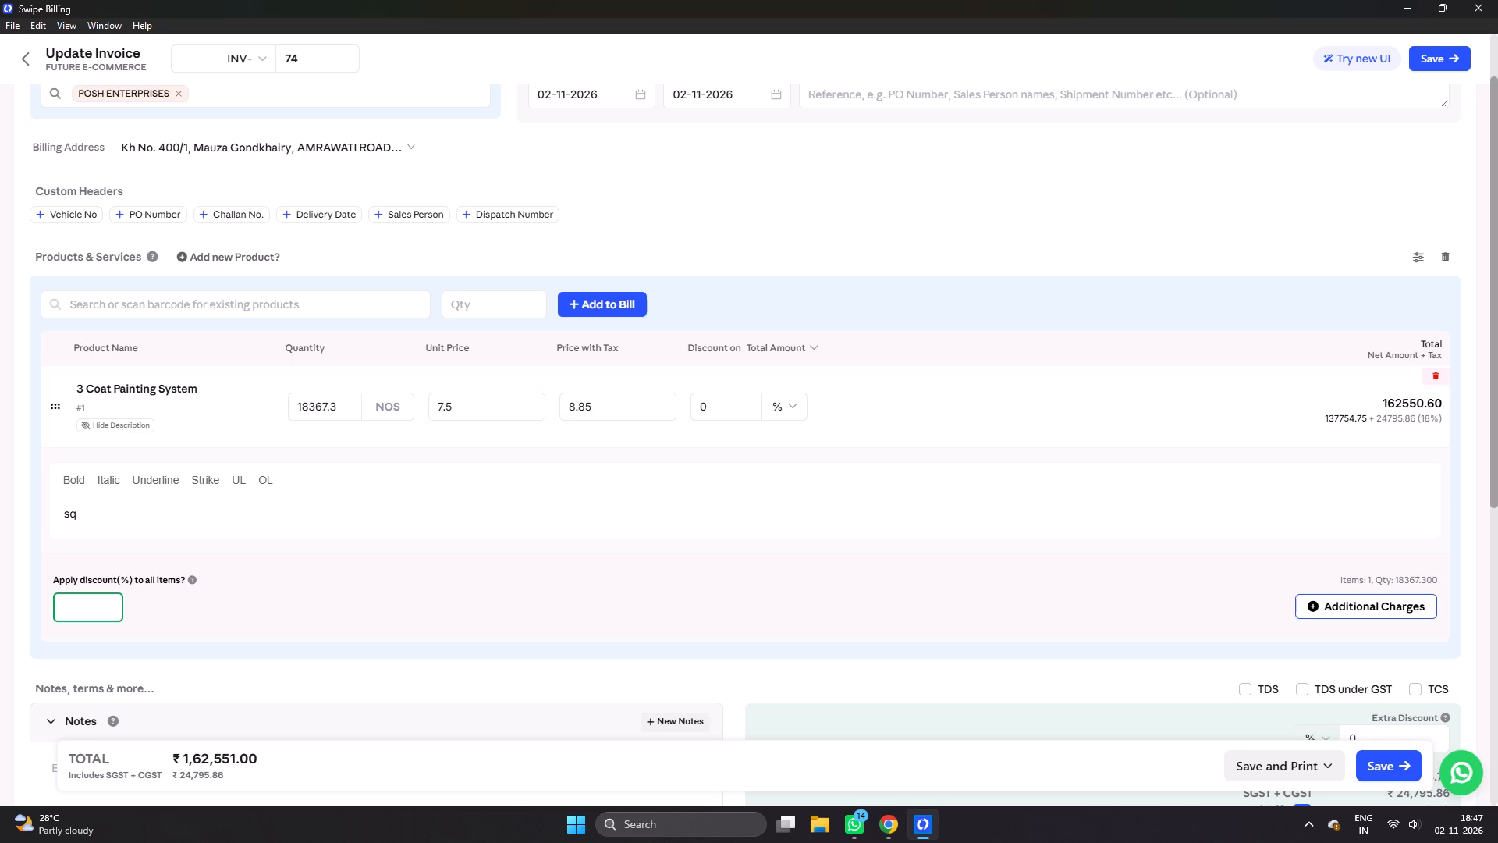
{"action": "key", "text": "shift+f"}
{"action": "key", "text": "BackSpace"}
{"action": "key", "text": "BackSpace"}
{"action": "key", "text": "BackSpace"}
{"action": "type", "text": "SQ"}
{"action": "type", "text": "FT"}
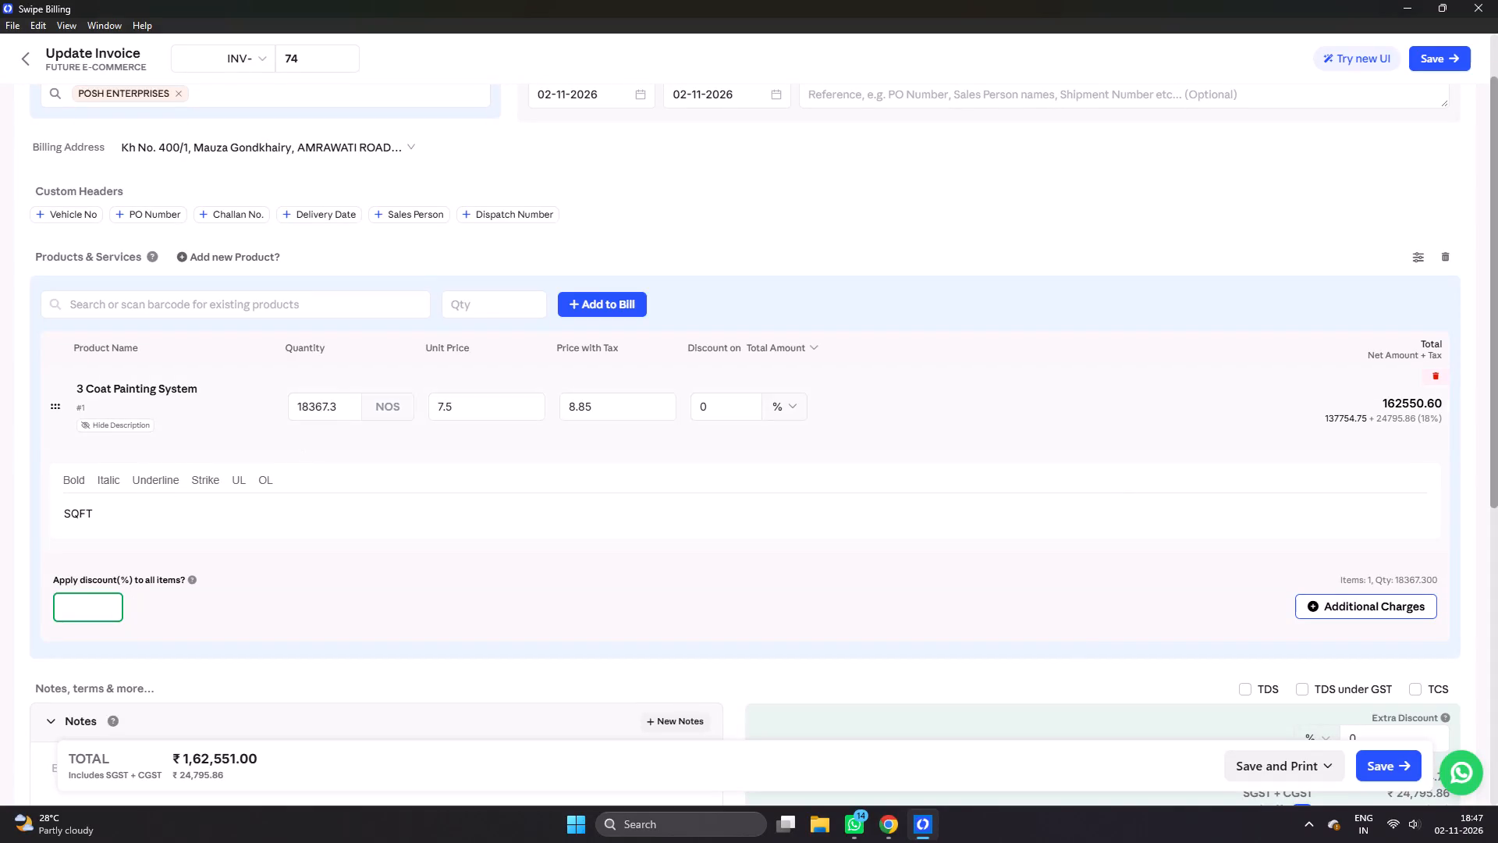
{"action": "left_click", "coordinate": [1440, 52]}
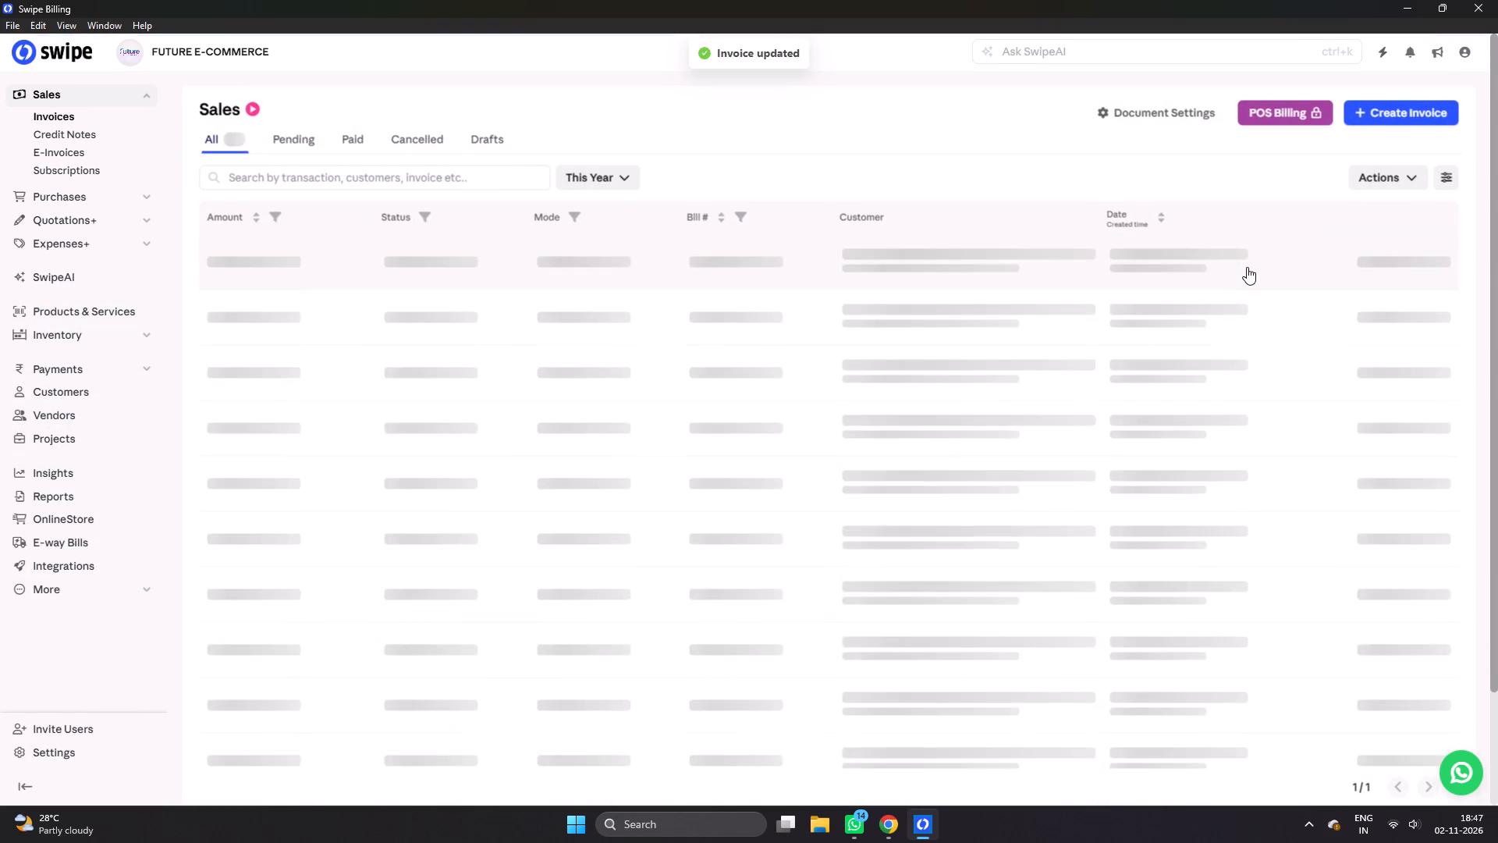
Download the PDF of invoice INV-74 to the Downloads folder as INV-74_POSH ENTERPRISES, replacing the existing file.
{"action": "left_click", "coordinate": [1429, 264]}
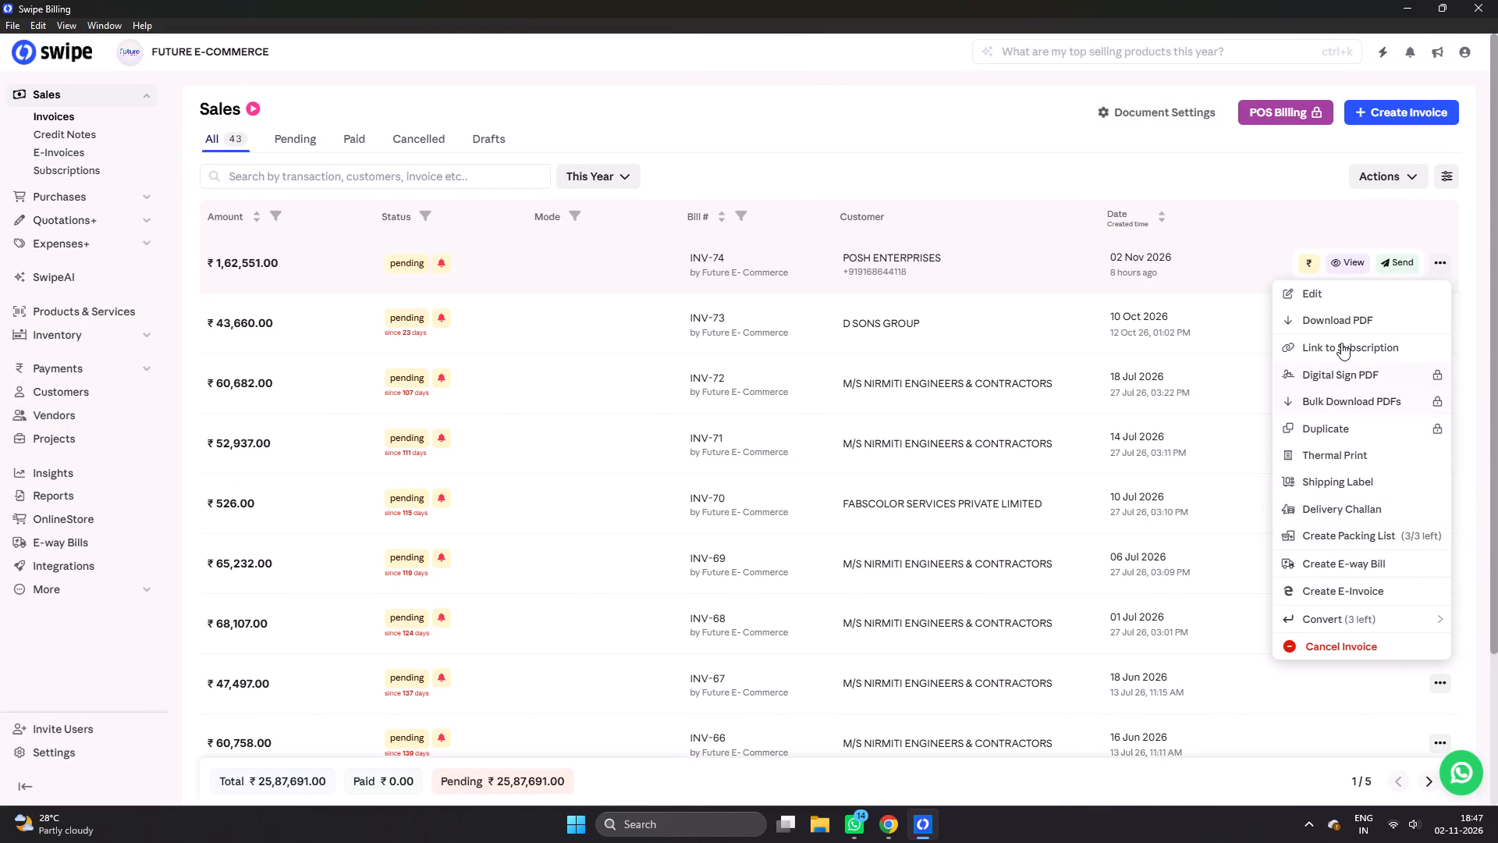
{"action": "left_click", "coordinate": [1339, 312]}
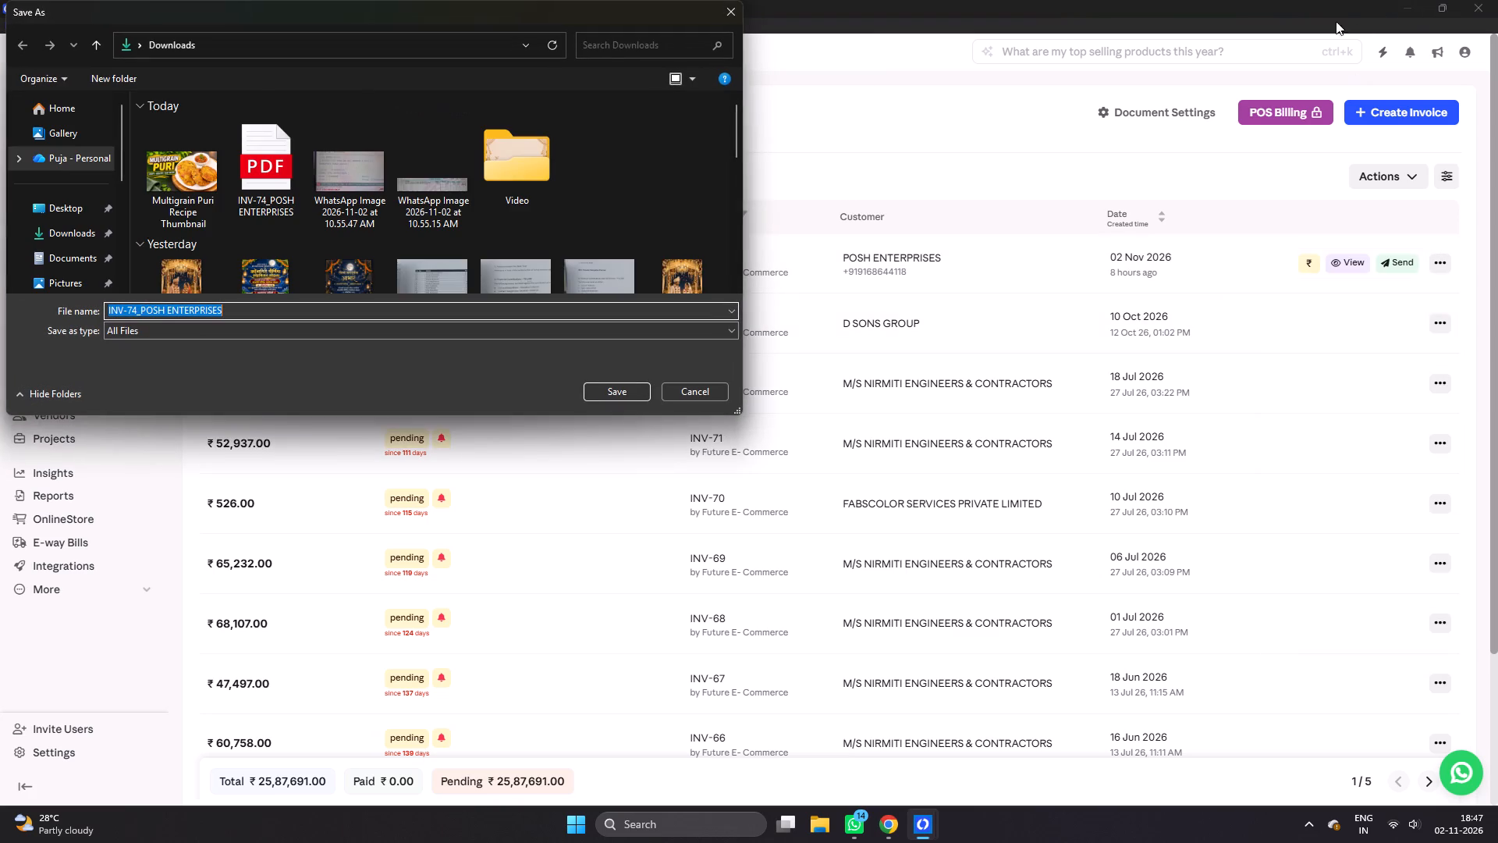
{"action": "left_click", "coordinate": [616, 382]}
{"action": "left_click", "coordinate": [779, 414]}
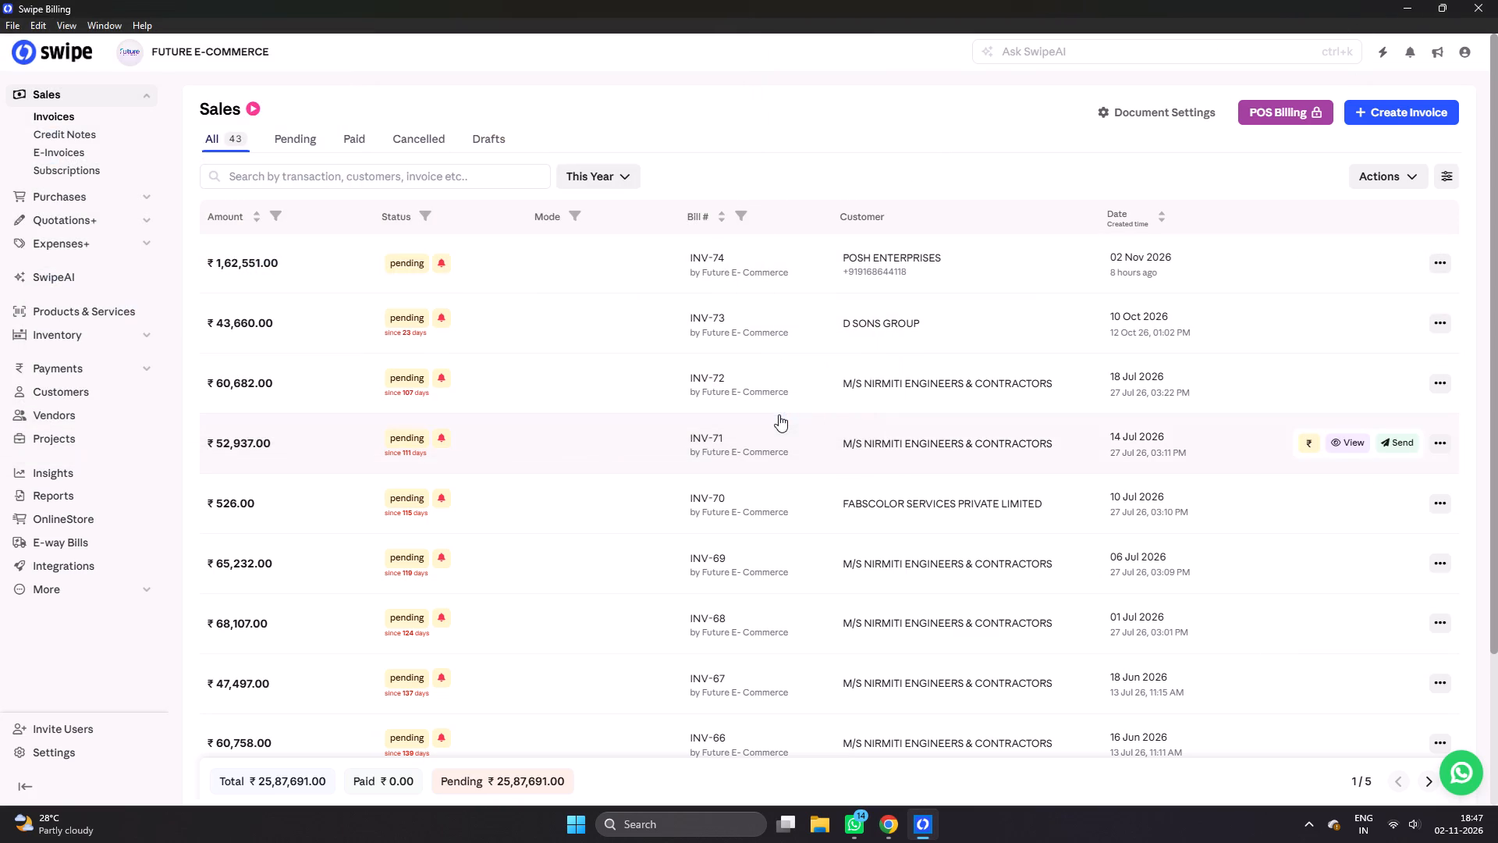
Minimise the billing window and open This PC in File Explorer.
{"action": "left_click", "coordinate": [1408, 0]}
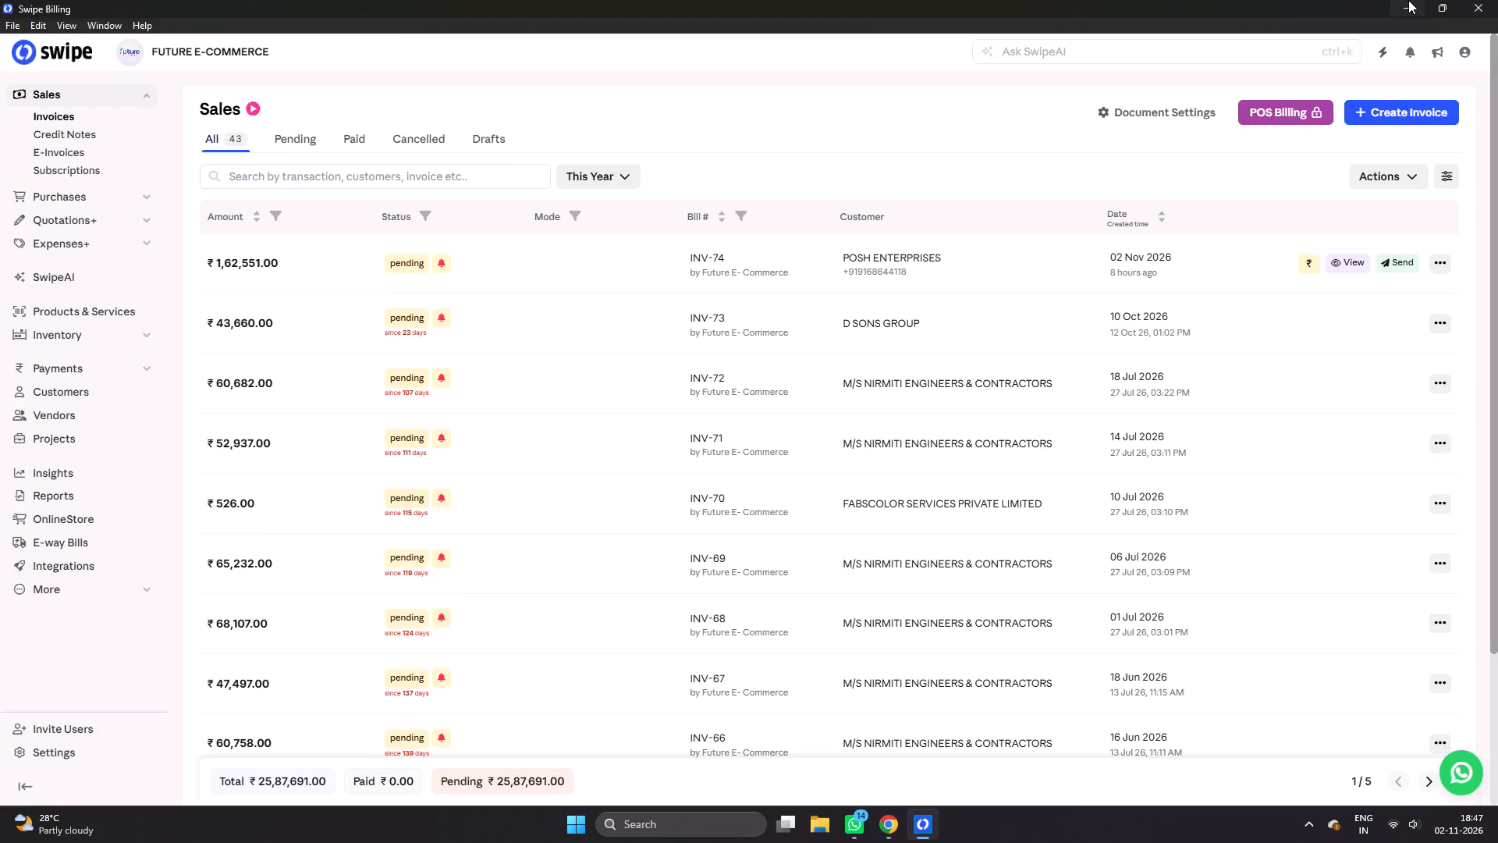
{"action": "double_click", "coordinate": [20, 21]}
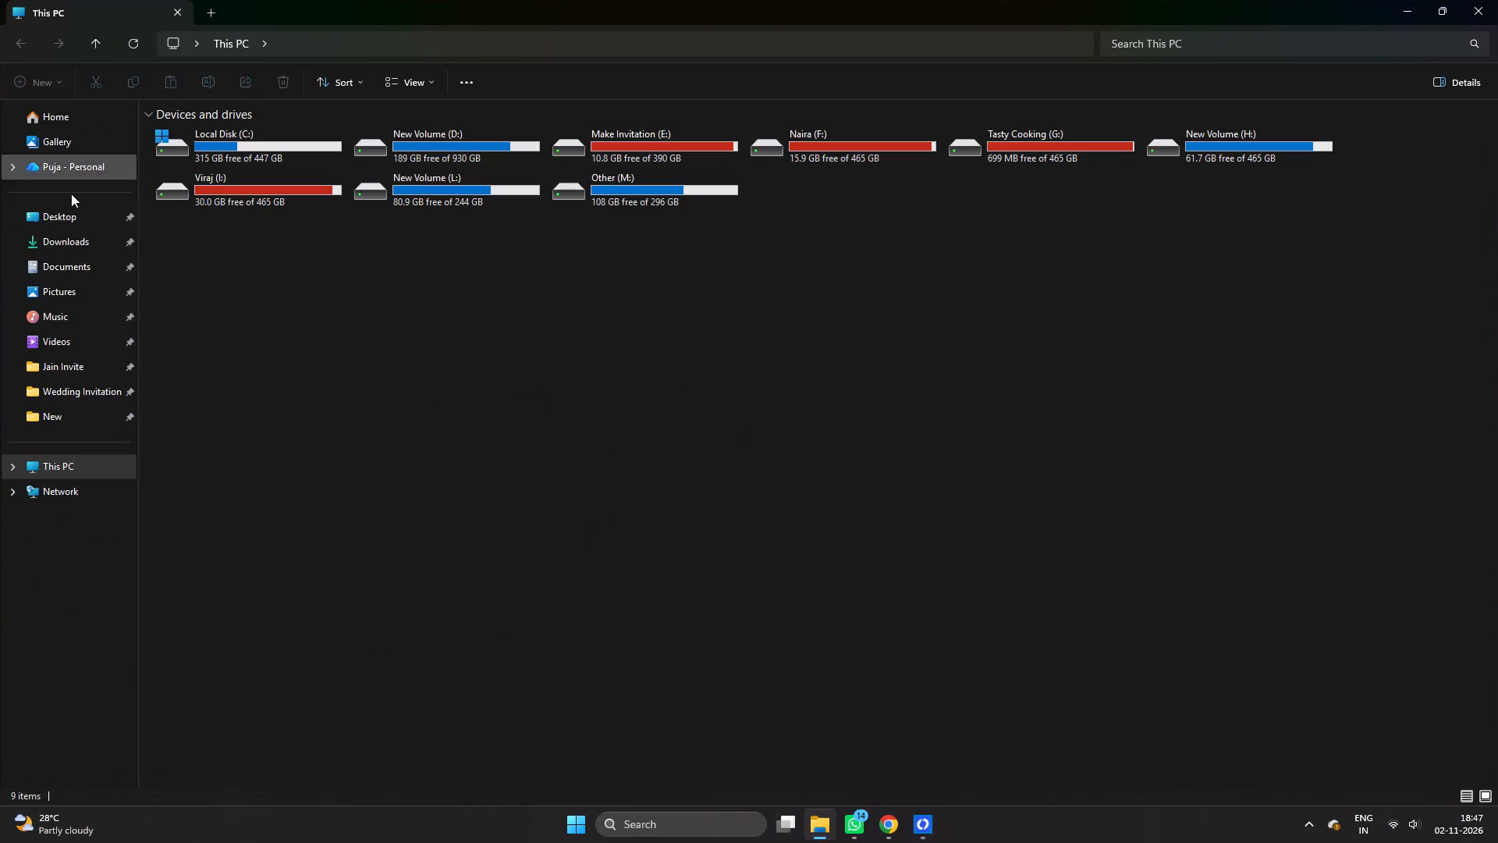
Open the INV-74_POSH ENTERPRISES PDF from the Downloads folder and review its customer details, item line, tax amounts and signature area.
{"action": "left_click", "coordinate": [68, 237]}
{"action": "double_click", "coordinate": [220, 189]}
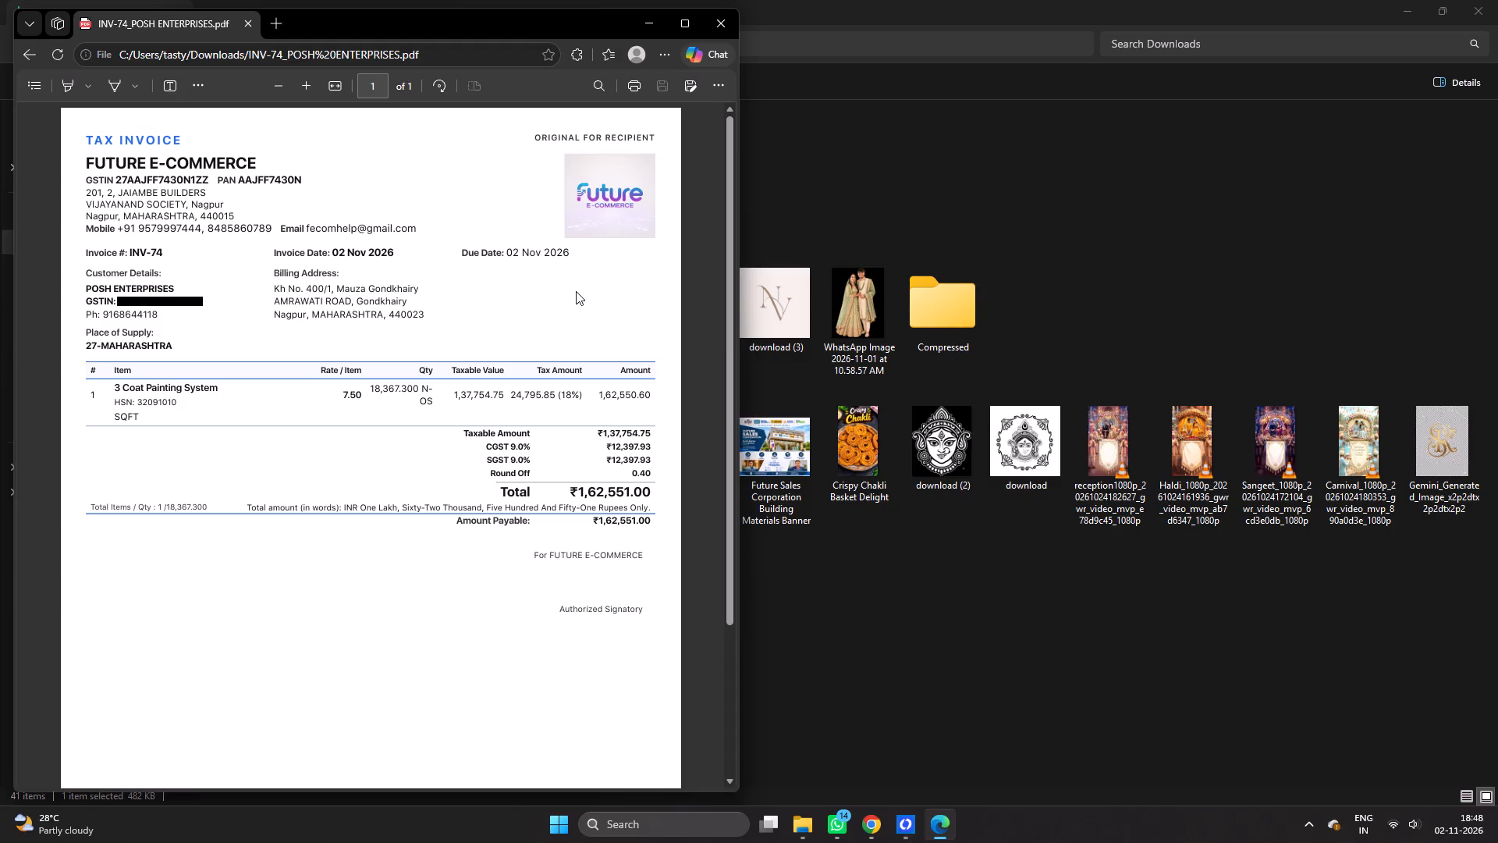
{"action": "scroll", "coordinate": [577, 291], "scroll_direction": "down", "scroll_amount": 2}
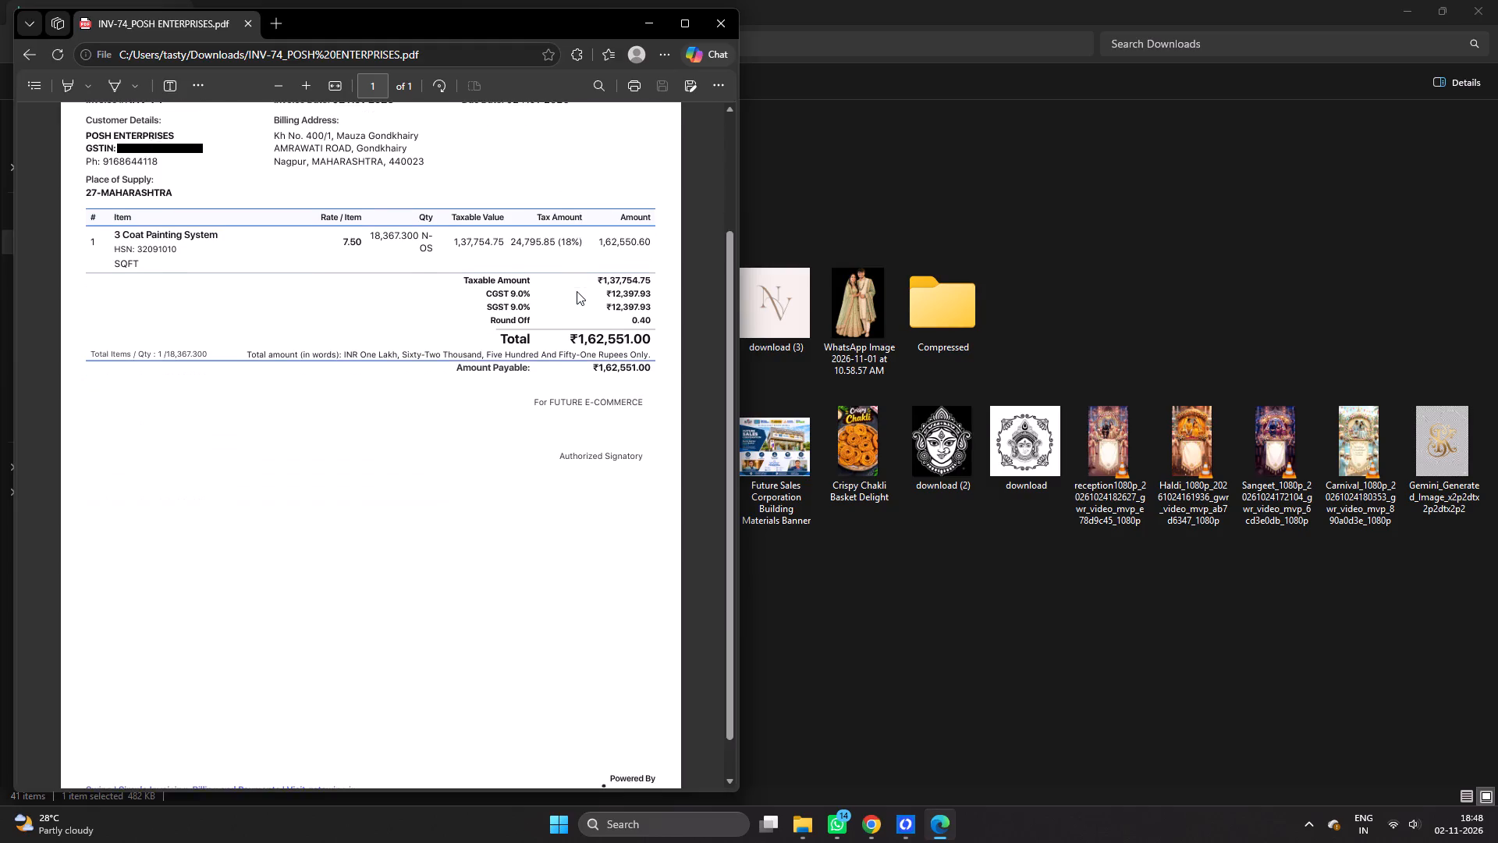
{"action": "scroll", "coordinate": [577, 291], "scroll_direction": "down", "scroll_amount": 4}
{"action": "scroll", "coordinate": [577, 291], "scroll_direction": "up", "scroll_amount": 6}
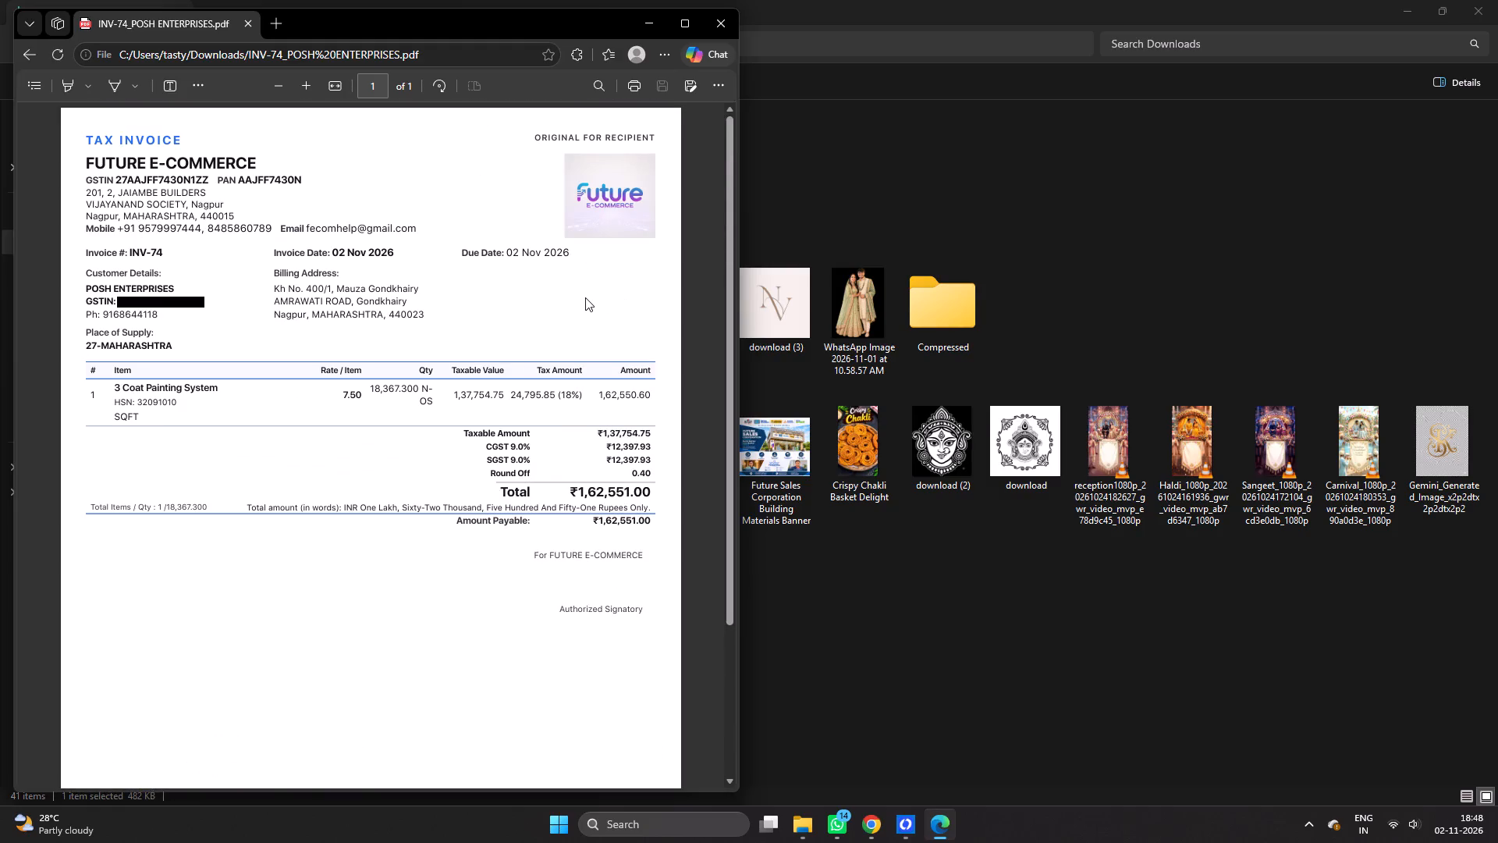
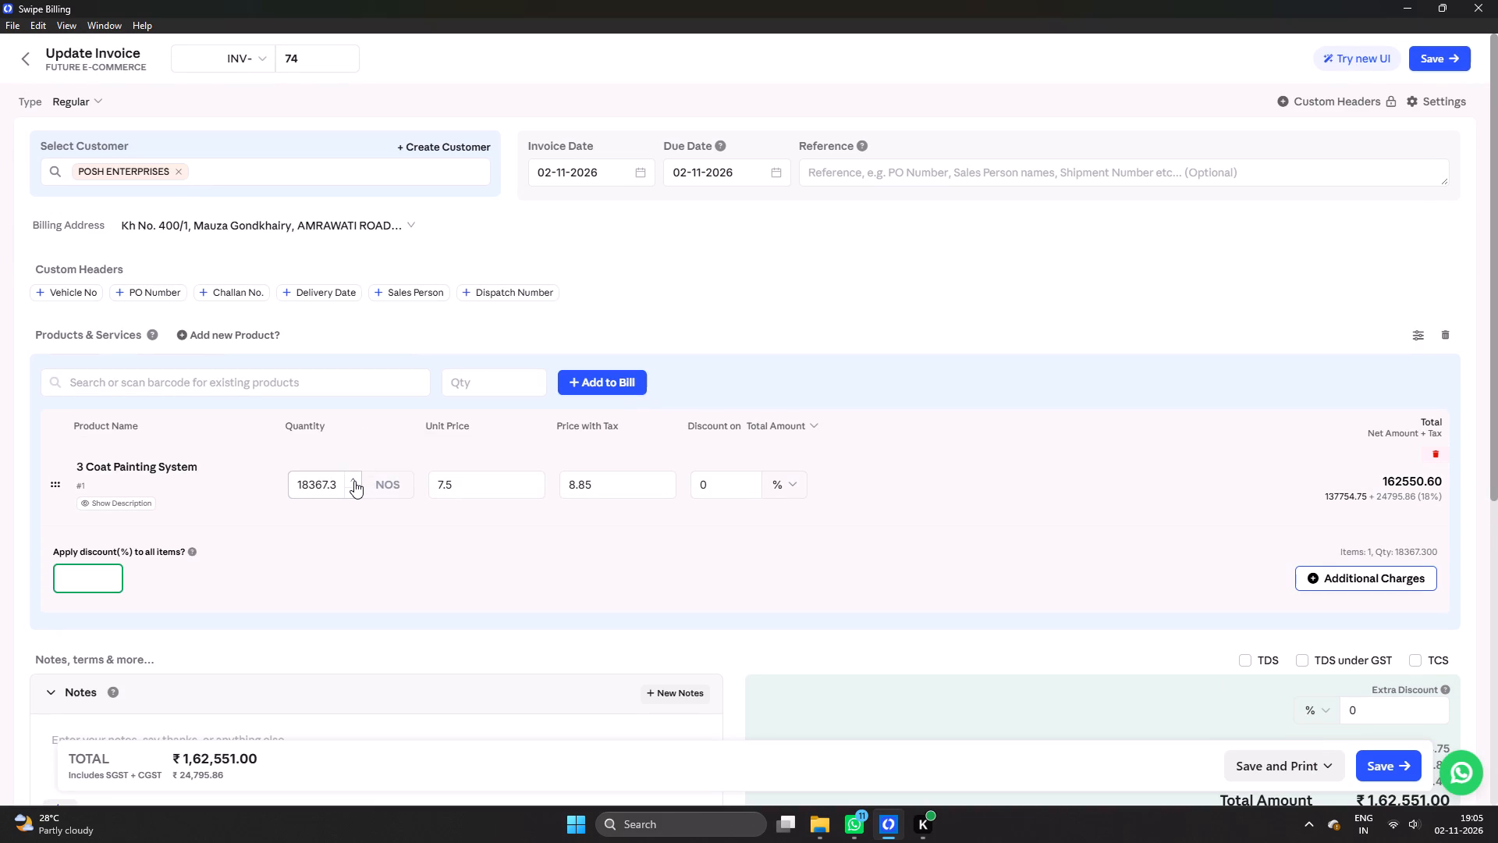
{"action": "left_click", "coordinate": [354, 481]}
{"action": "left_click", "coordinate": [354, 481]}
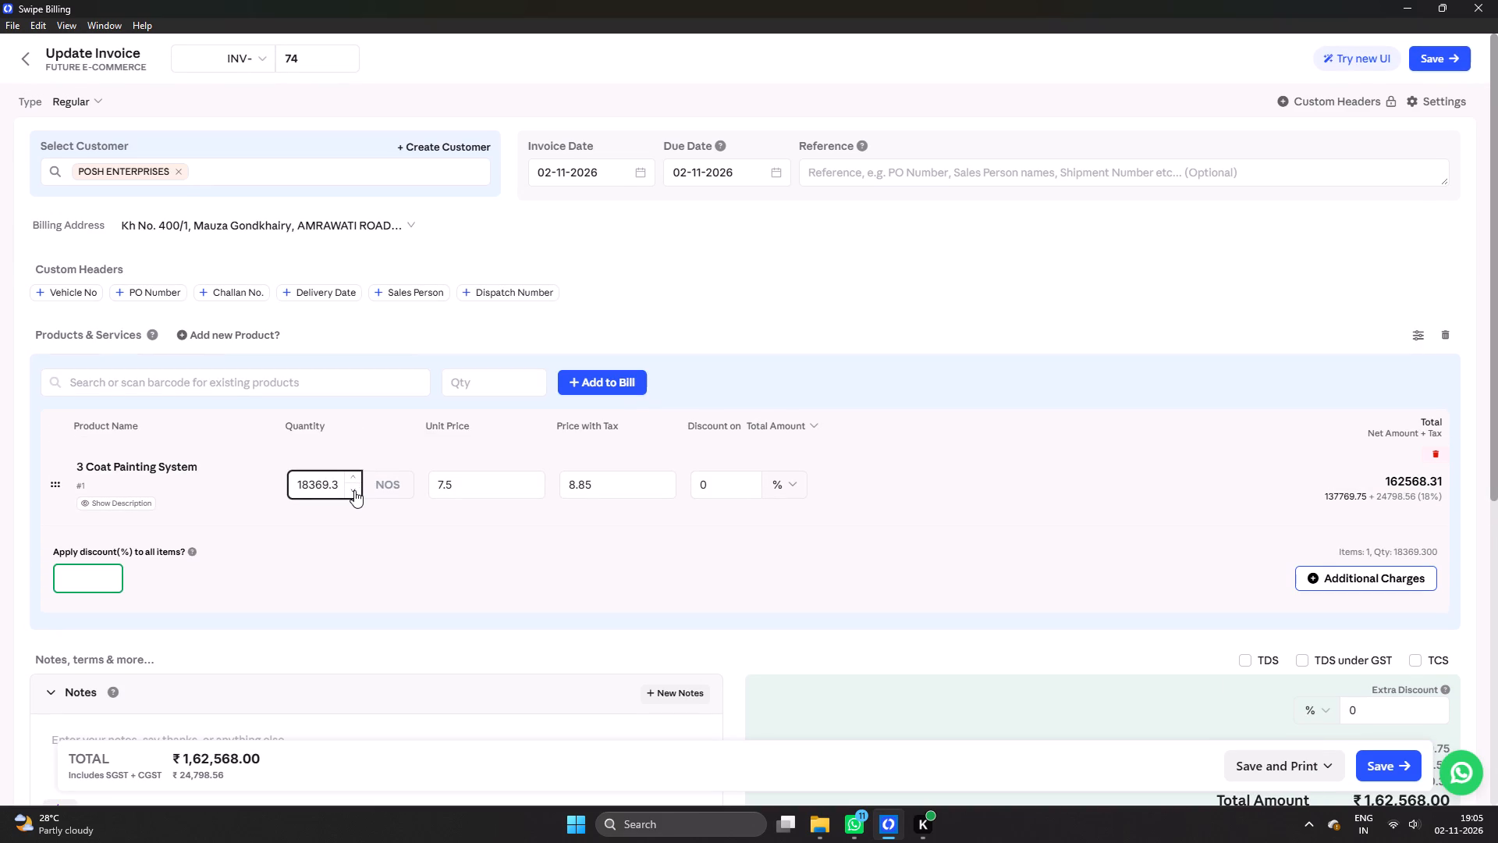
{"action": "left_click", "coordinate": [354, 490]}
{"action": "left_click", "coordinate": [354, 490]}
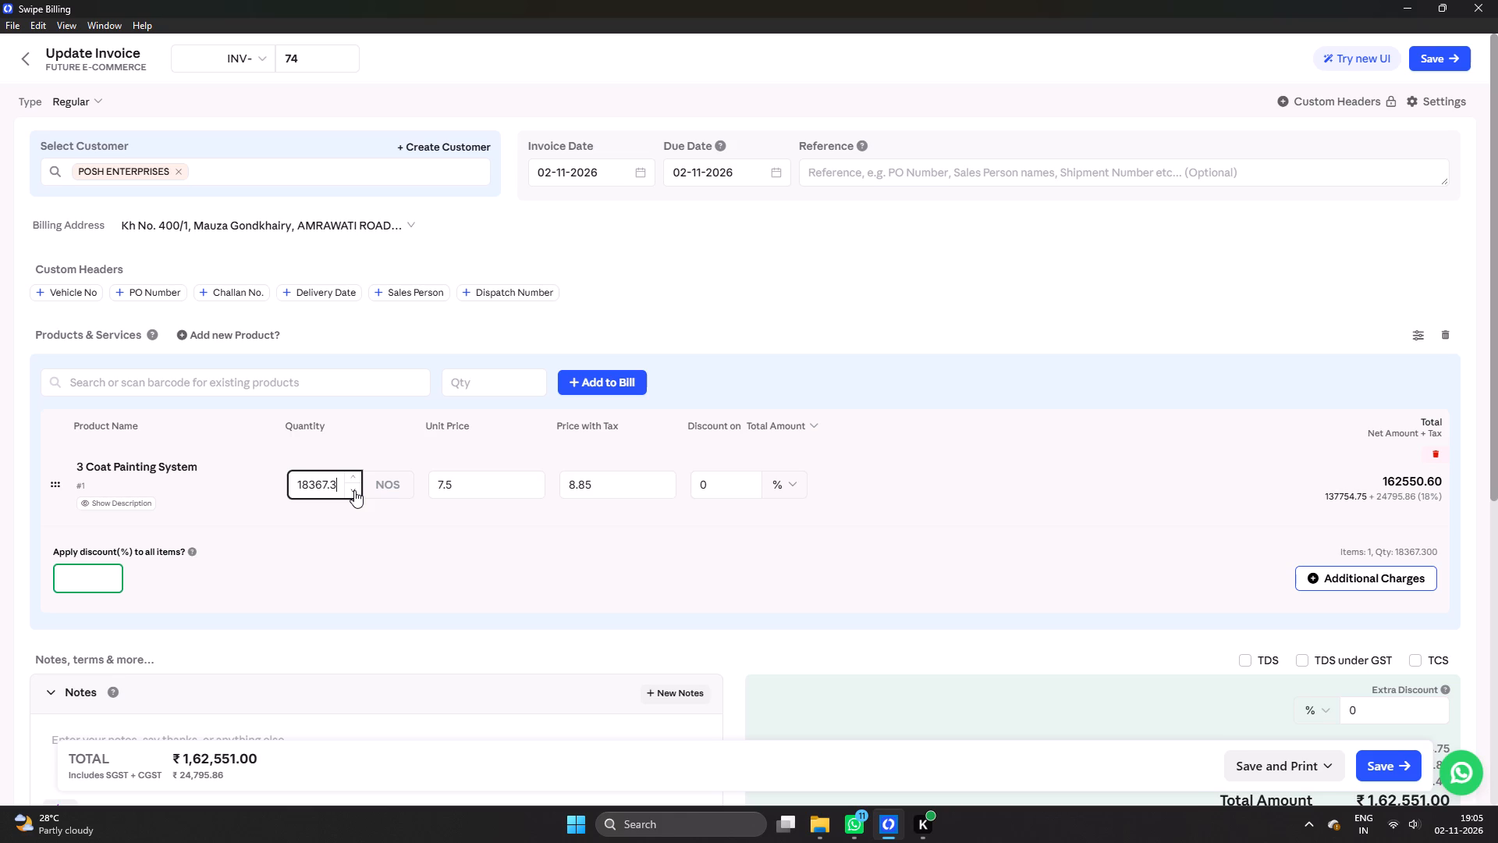
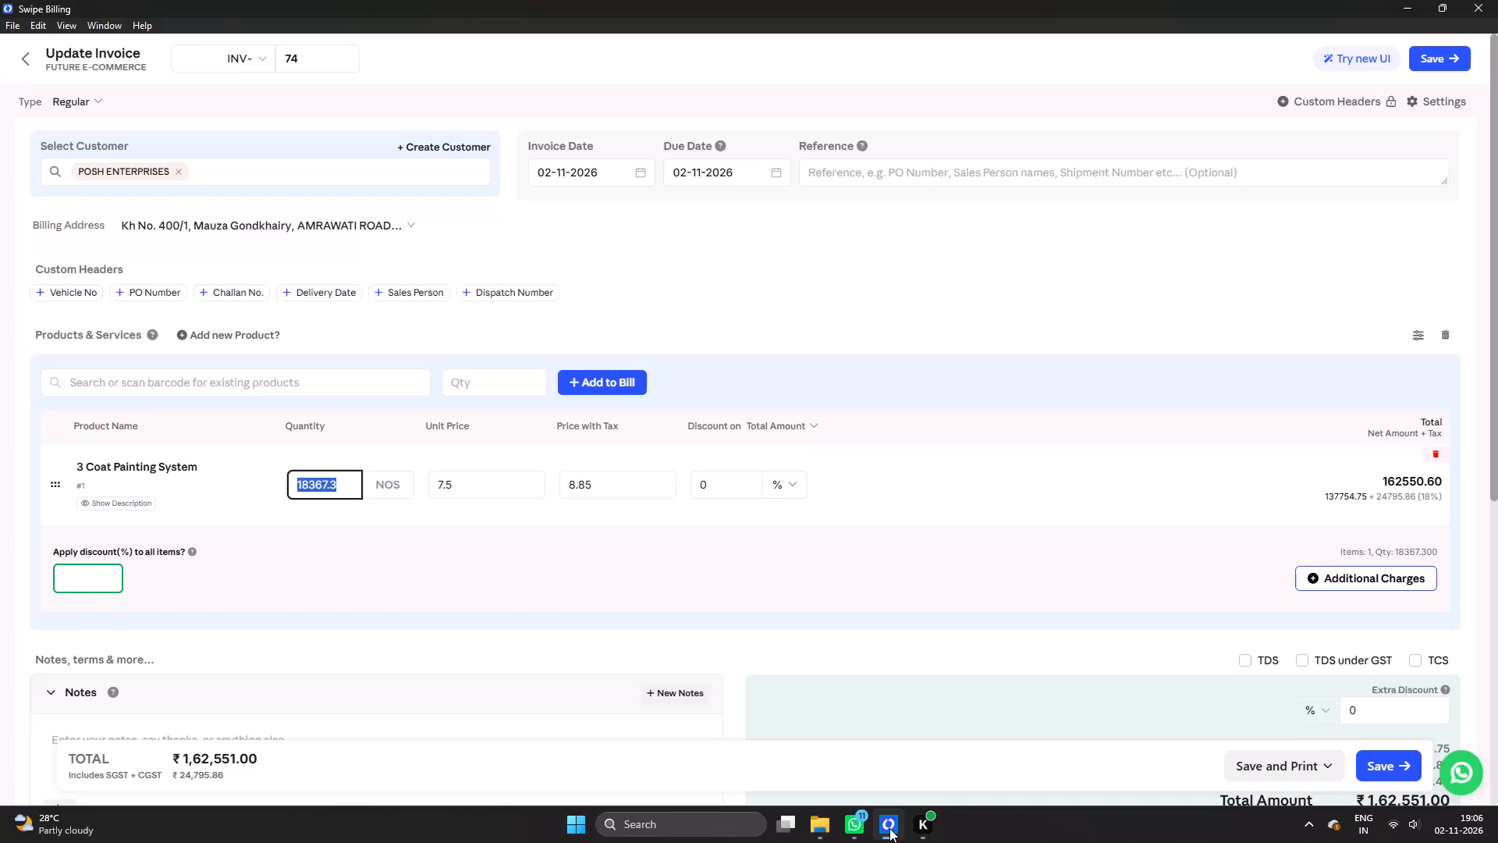
Close the billing window showing the INV-74 invoice editor and return to the Downloads folder in File Explorer.
{"action": "left_click", "coordinate": [390, 482]}
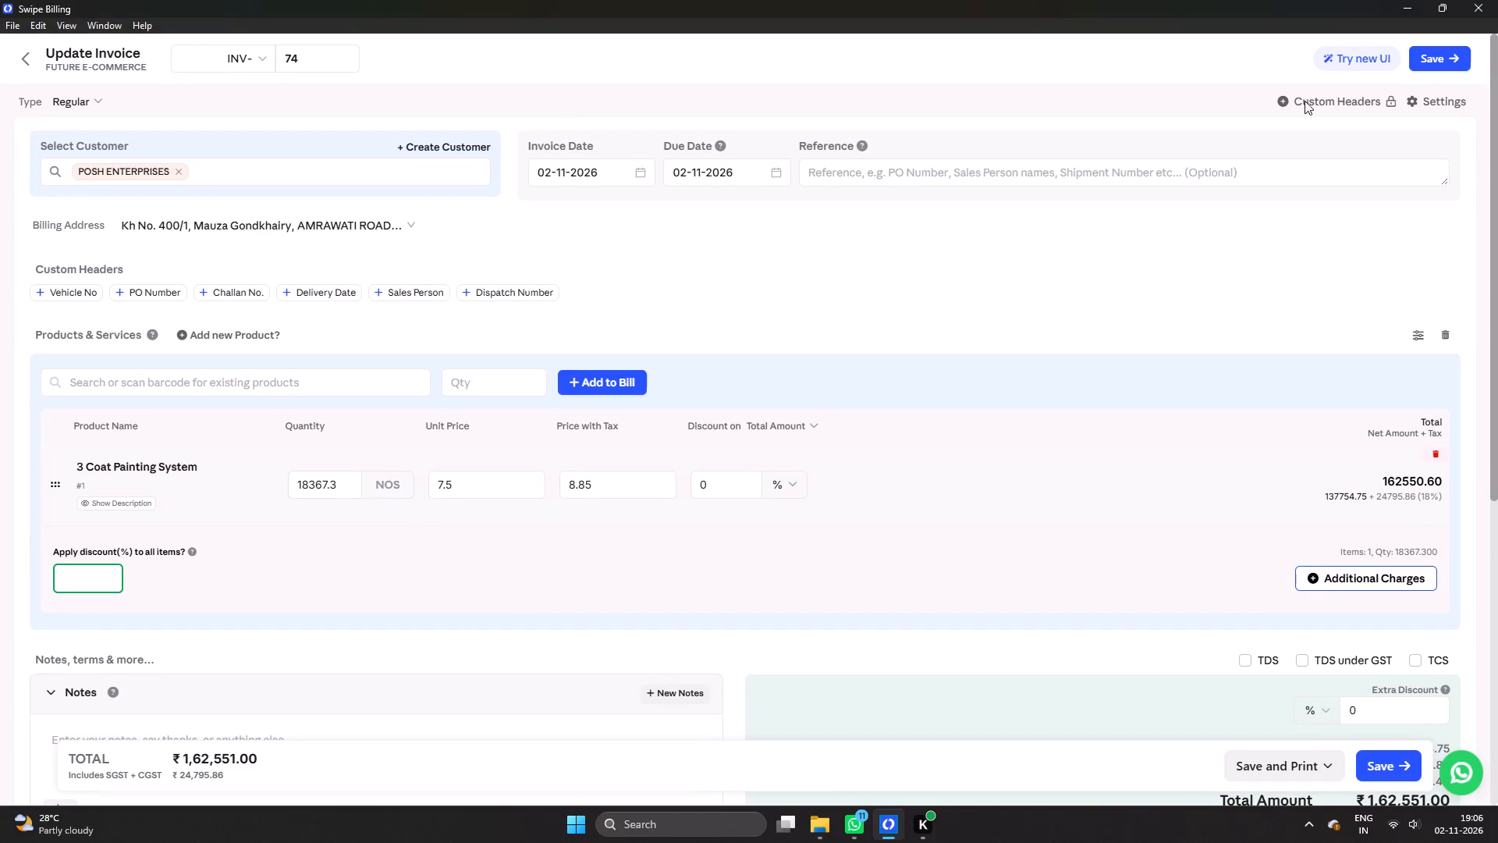
{"action": "left_click", "coordinate": [1471, 9]}
{"action": "left_click", "coordinate": [840, 418]}
Open the INV-74_POSH ENTERPRISES PDF from the Downloads folder to check the invoice.
{"action": "left_click", "coordinate": [822, 816]}
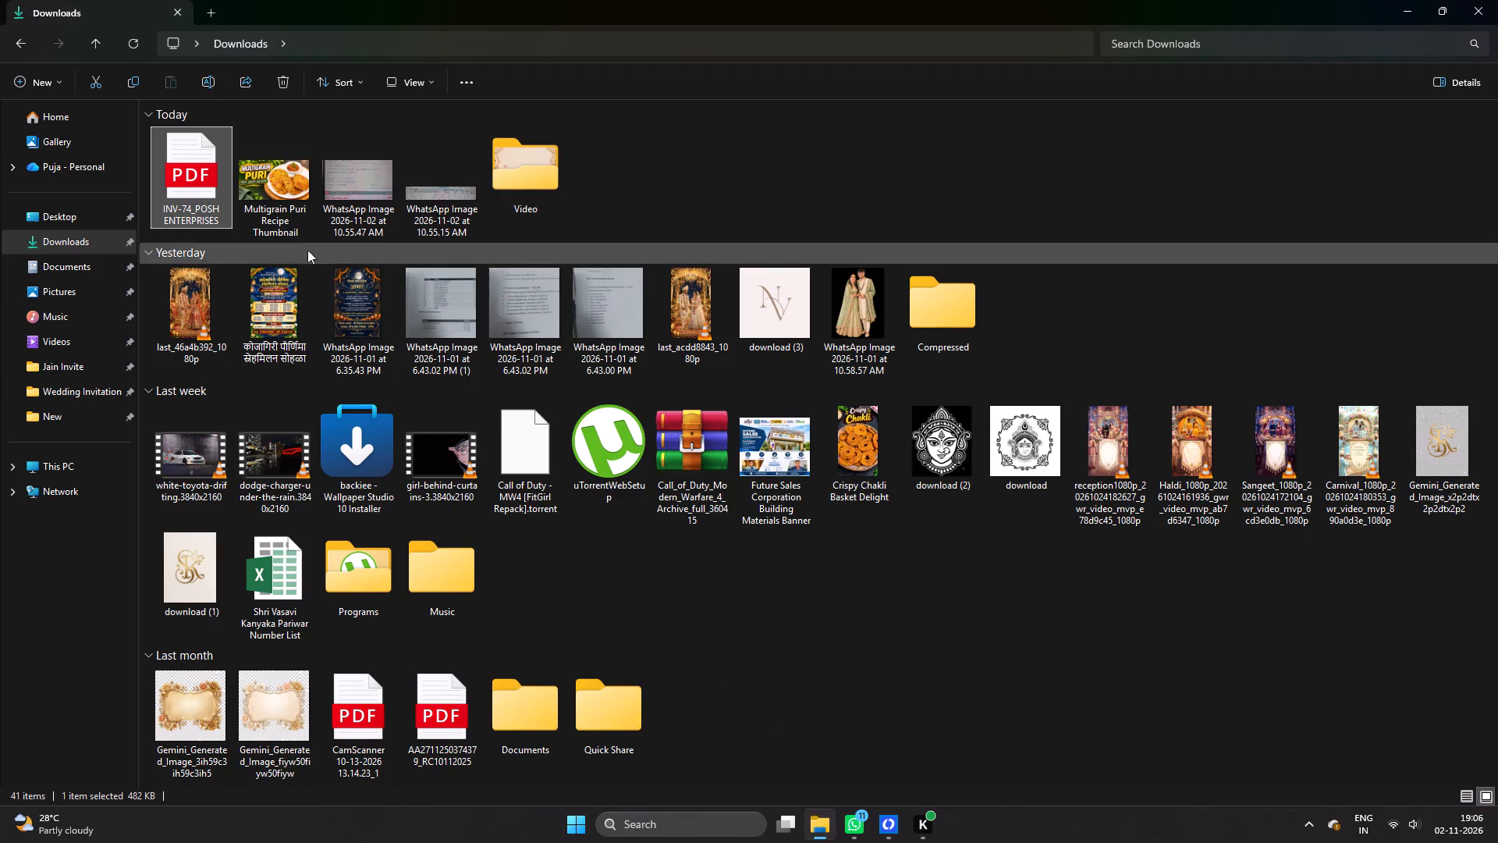
{"action": "double_click", "coordinate": [171, 182]}
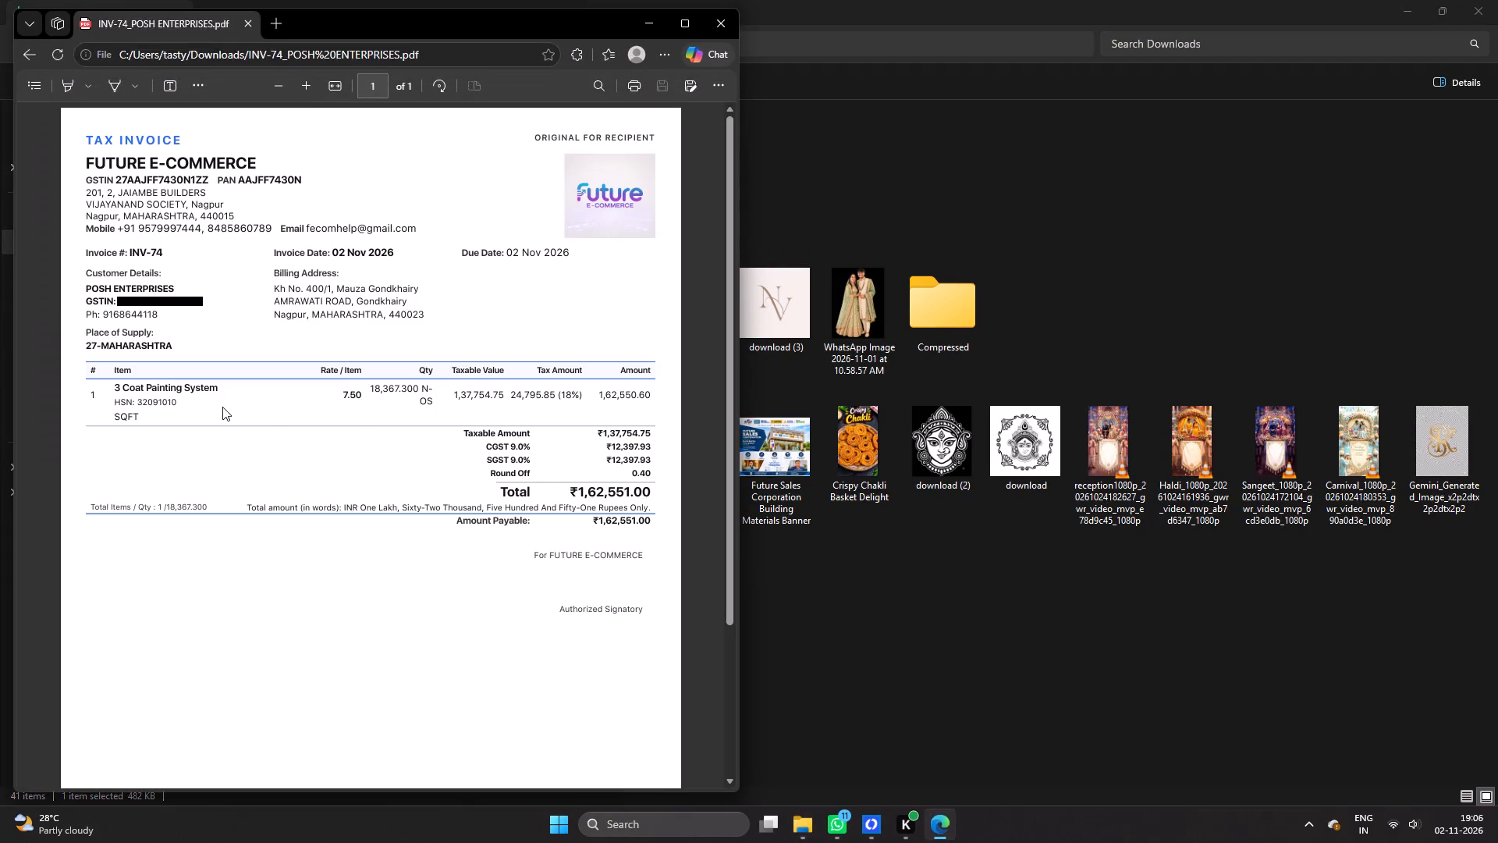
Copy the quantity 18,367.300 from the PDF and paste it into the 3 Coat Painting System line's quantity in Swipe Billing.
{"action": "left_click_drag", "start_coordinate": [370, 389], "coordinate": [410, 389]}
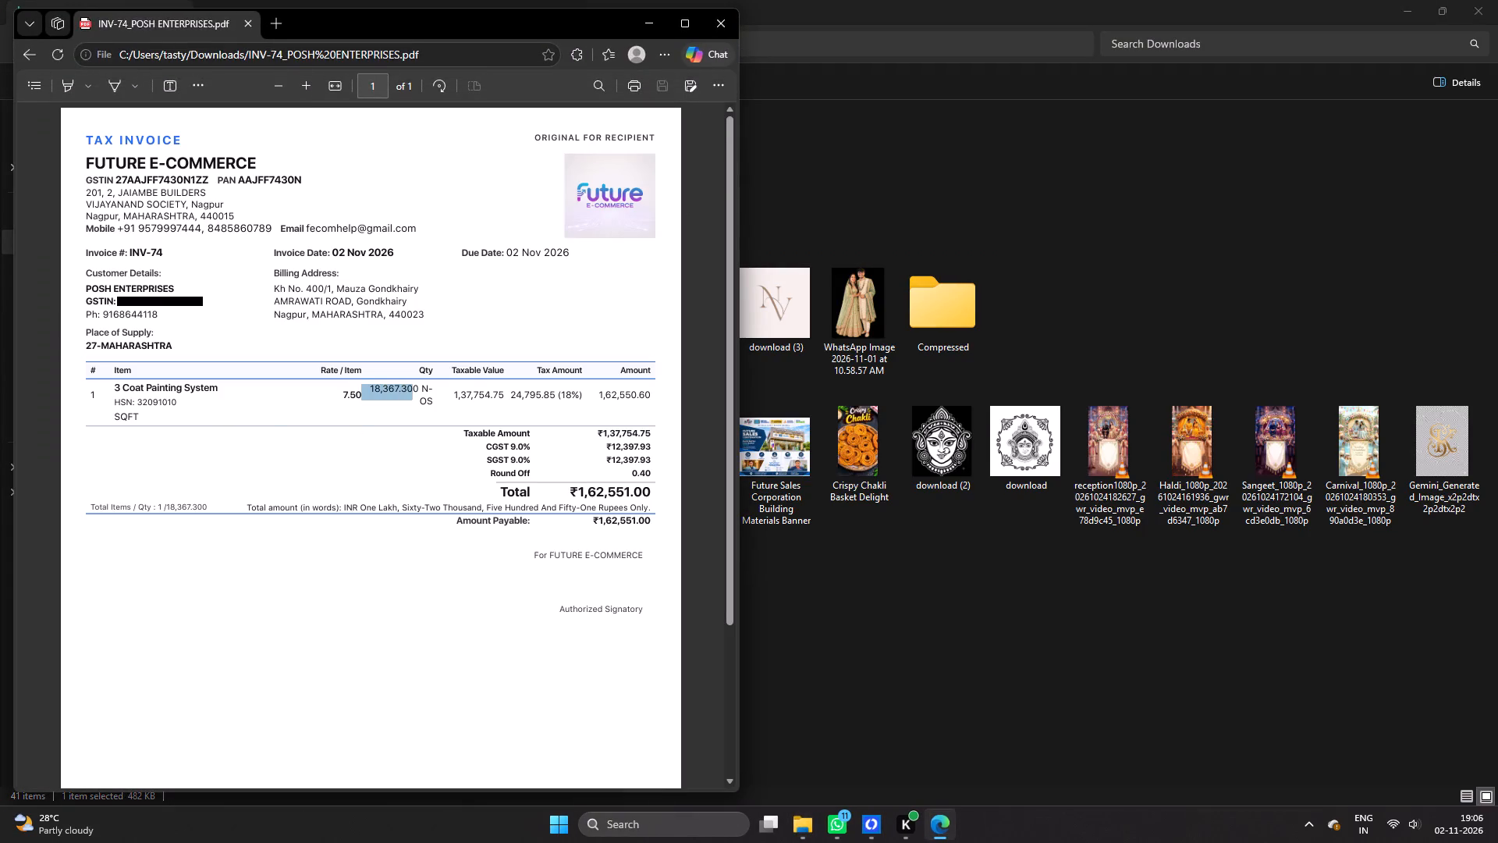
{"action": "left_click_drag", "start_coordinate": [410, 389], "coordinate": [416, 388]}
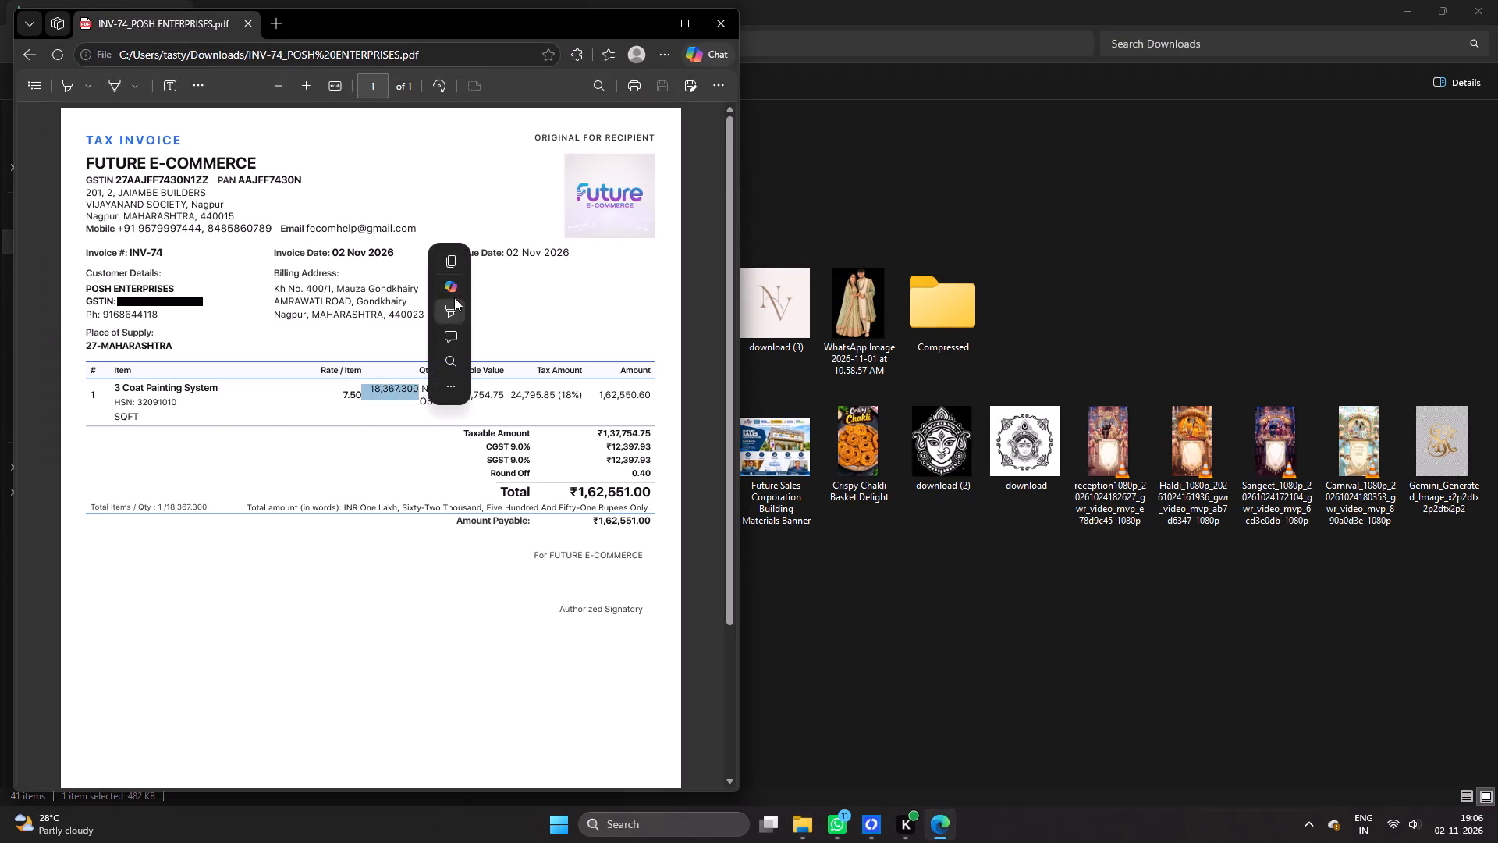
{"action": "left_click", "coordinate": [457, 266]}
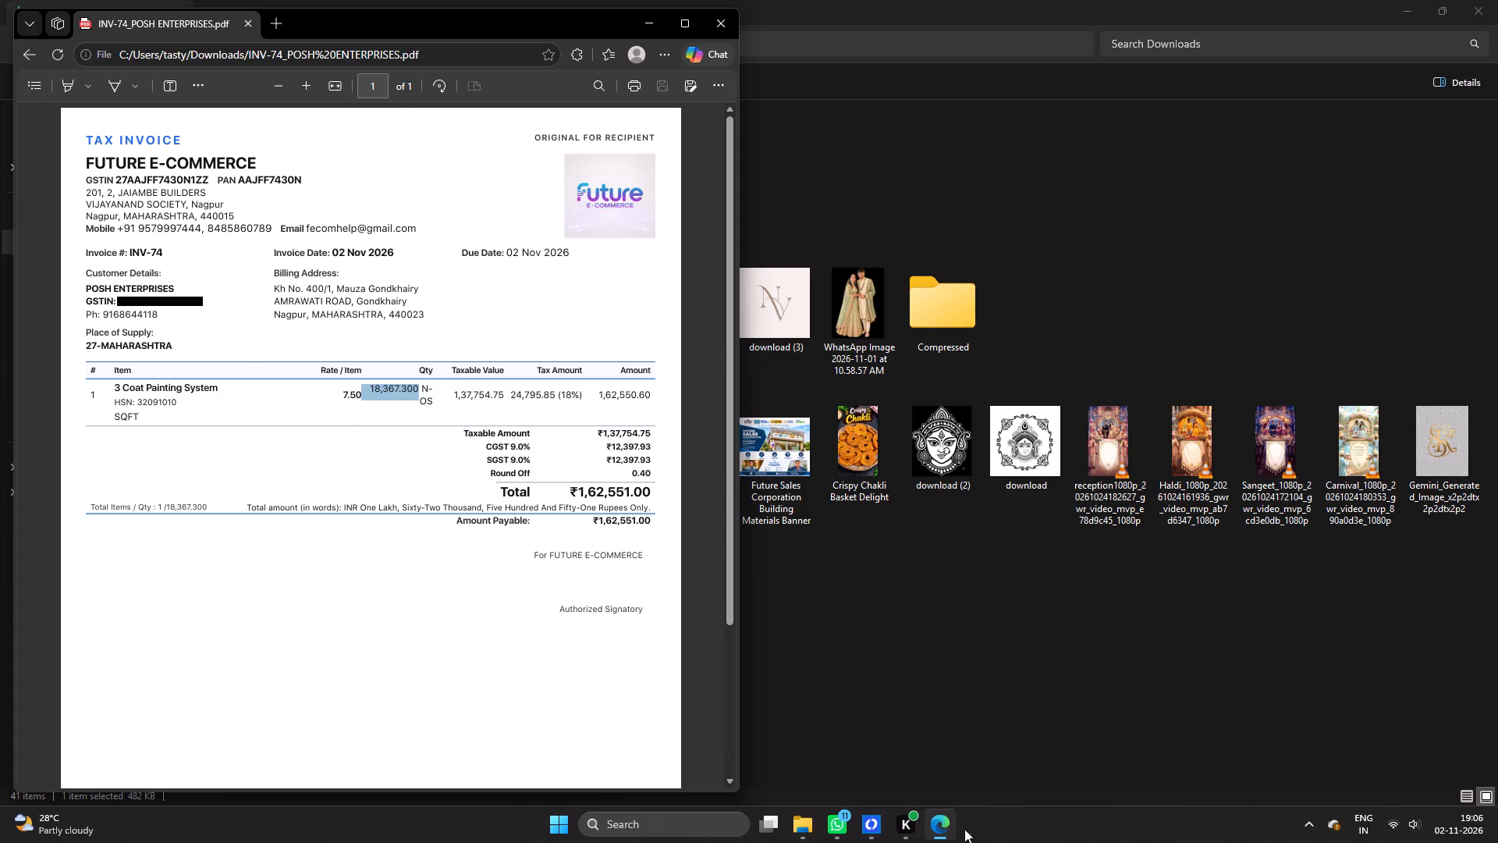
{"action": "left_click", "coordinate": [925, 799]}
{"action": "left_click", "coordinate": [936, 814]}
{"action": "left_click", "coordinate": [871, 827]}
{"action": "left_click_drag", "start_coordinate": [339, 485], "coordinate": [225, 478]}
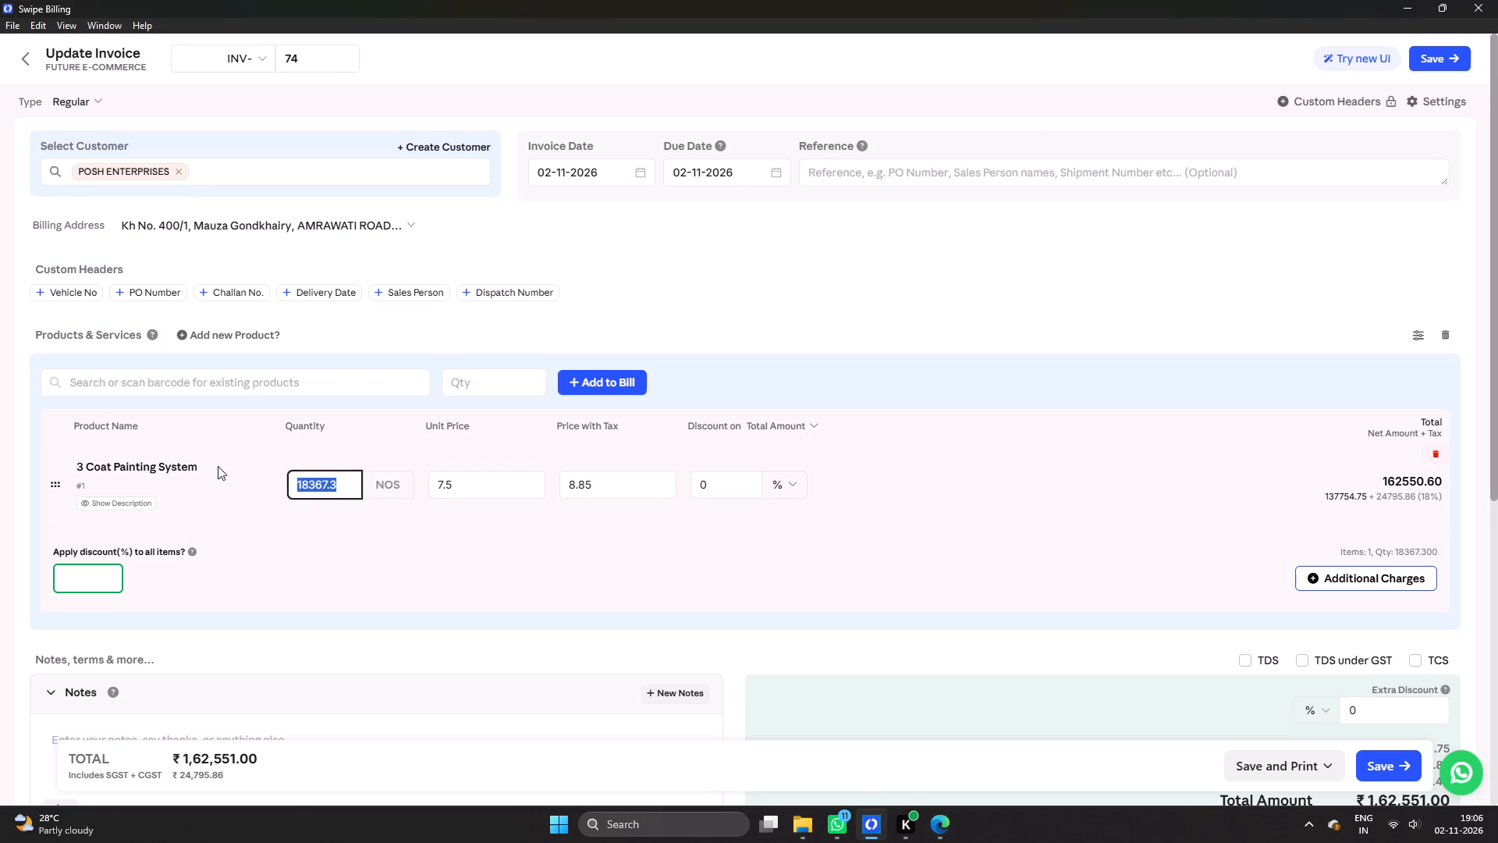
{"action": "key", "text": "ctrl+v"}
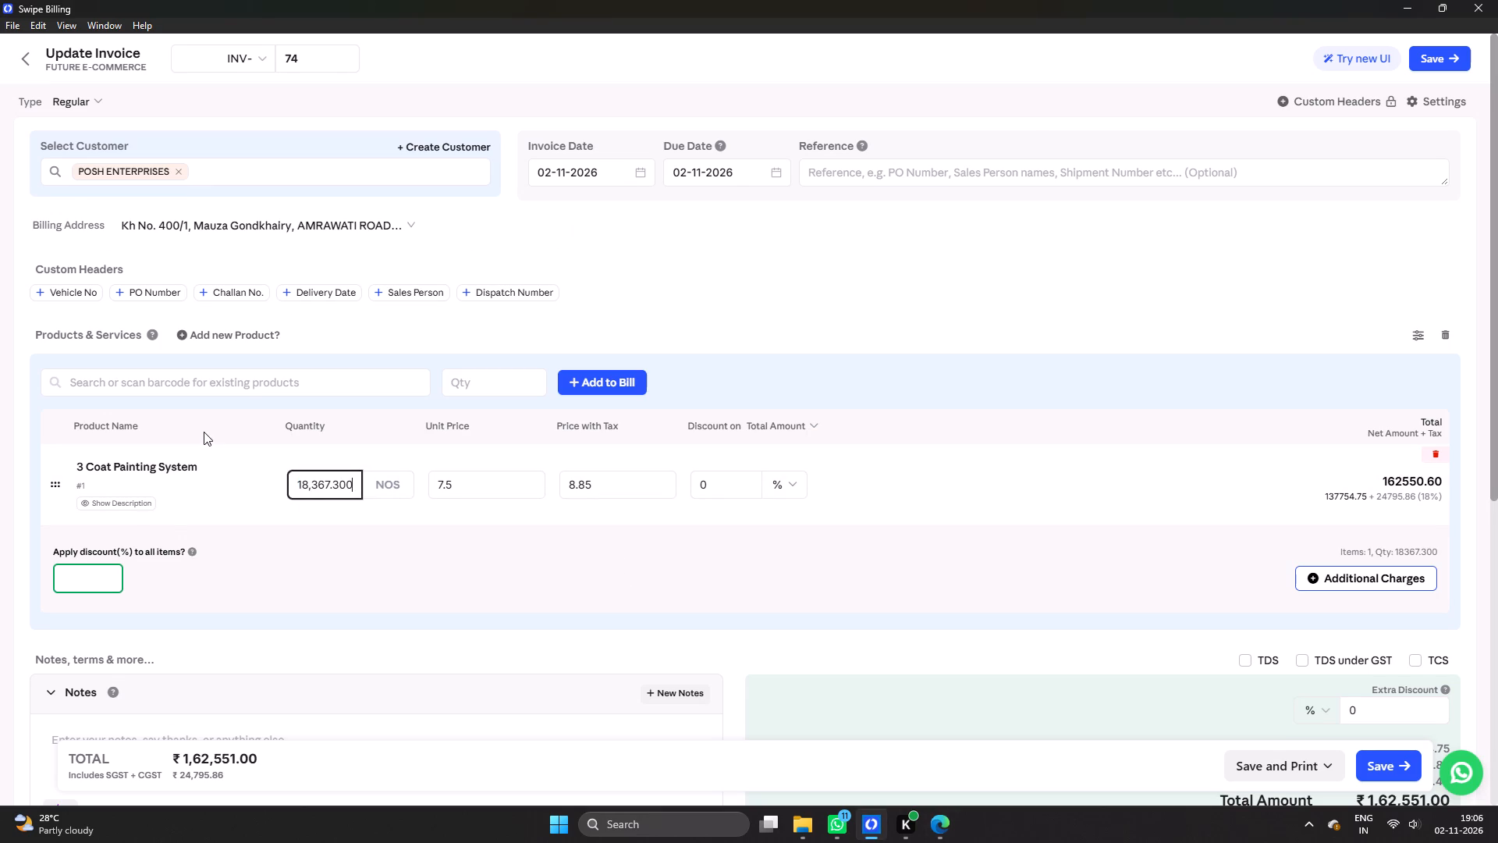
Compare the quantity and unit in the invoice PDF with the 3 Coat Painting System line in the billing form.
{"action": "left_click", "coordinate": [950, 826]}
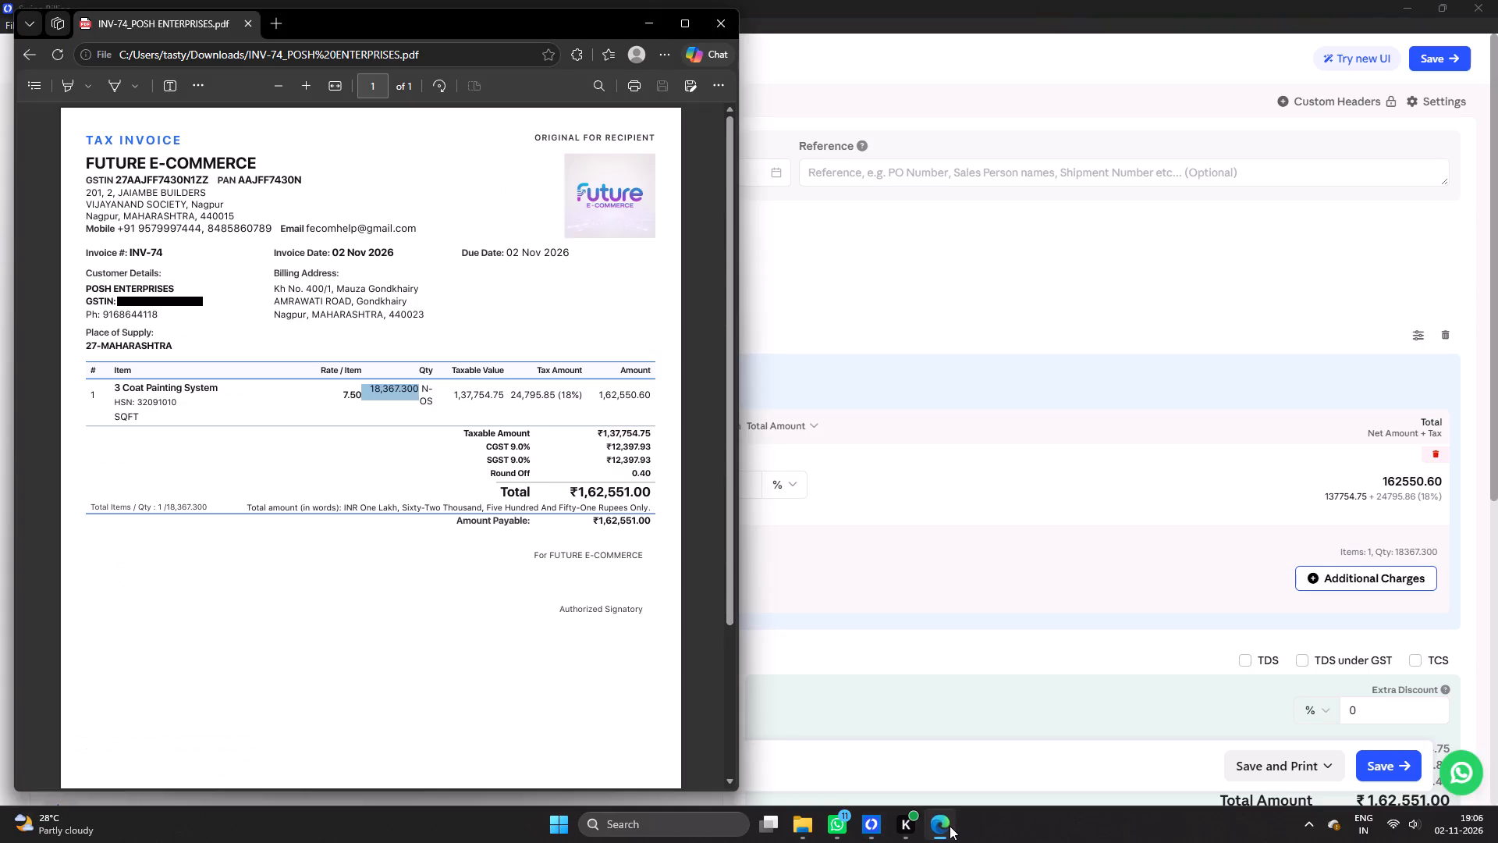
{"action": "left_click", "coordinate": [950, 826]}
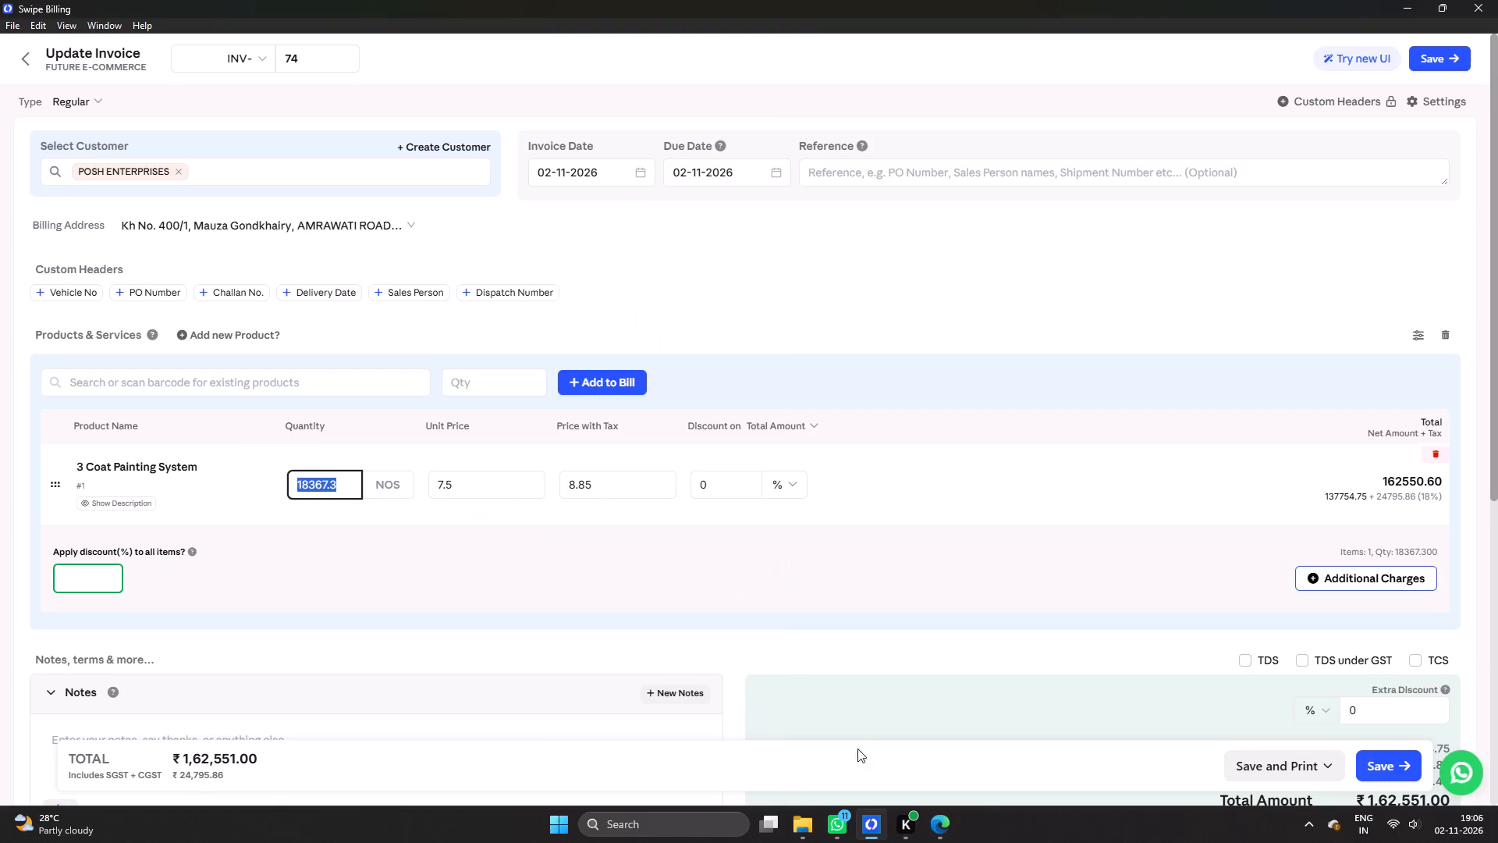
{"action": "left_click", "coordinate": [946, 816]}
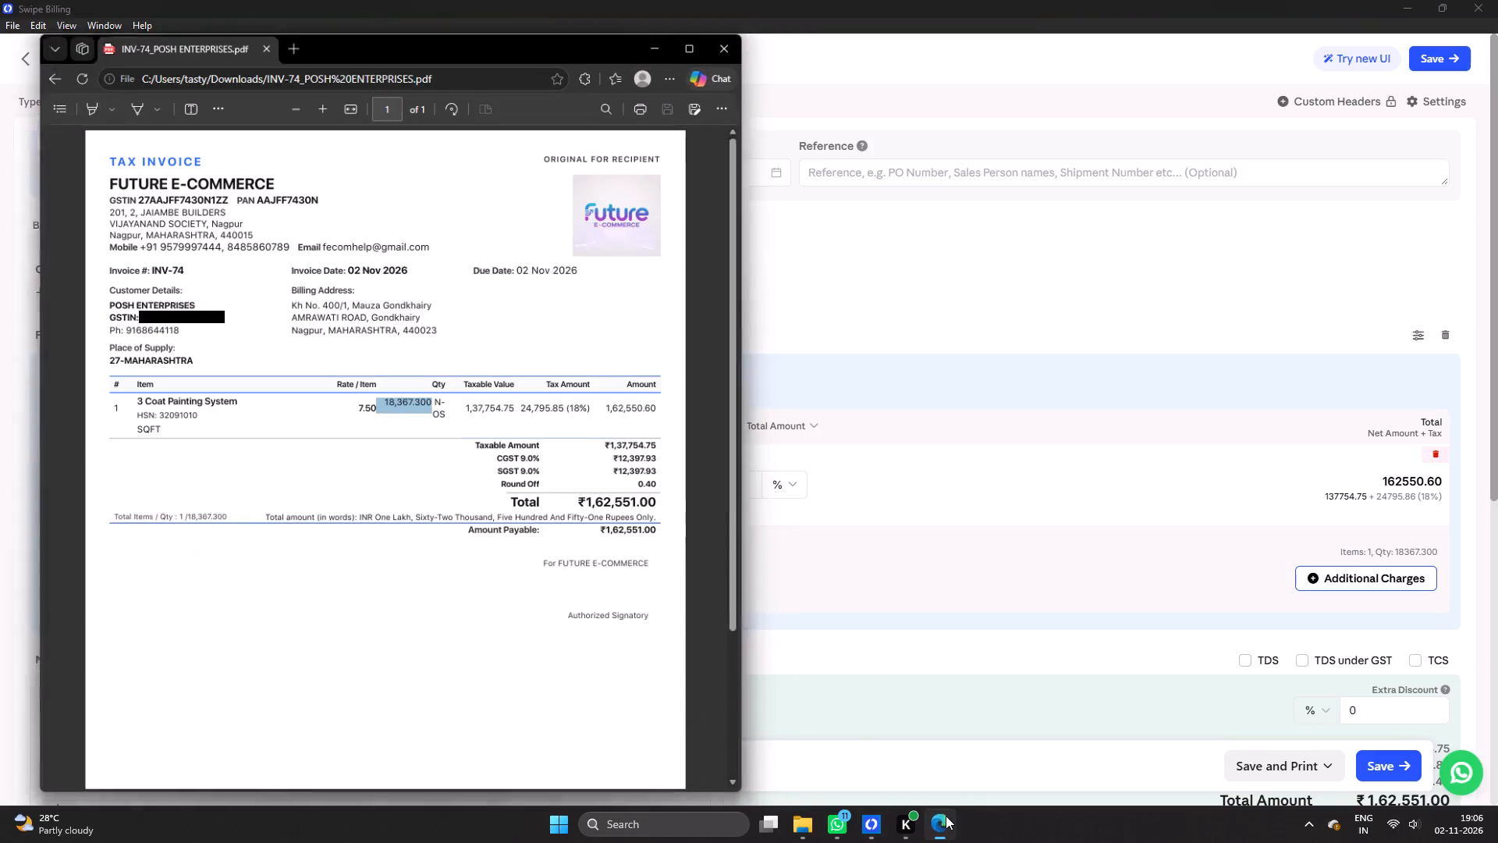
{"action": "left_click", "coordinate": [946, 816]}
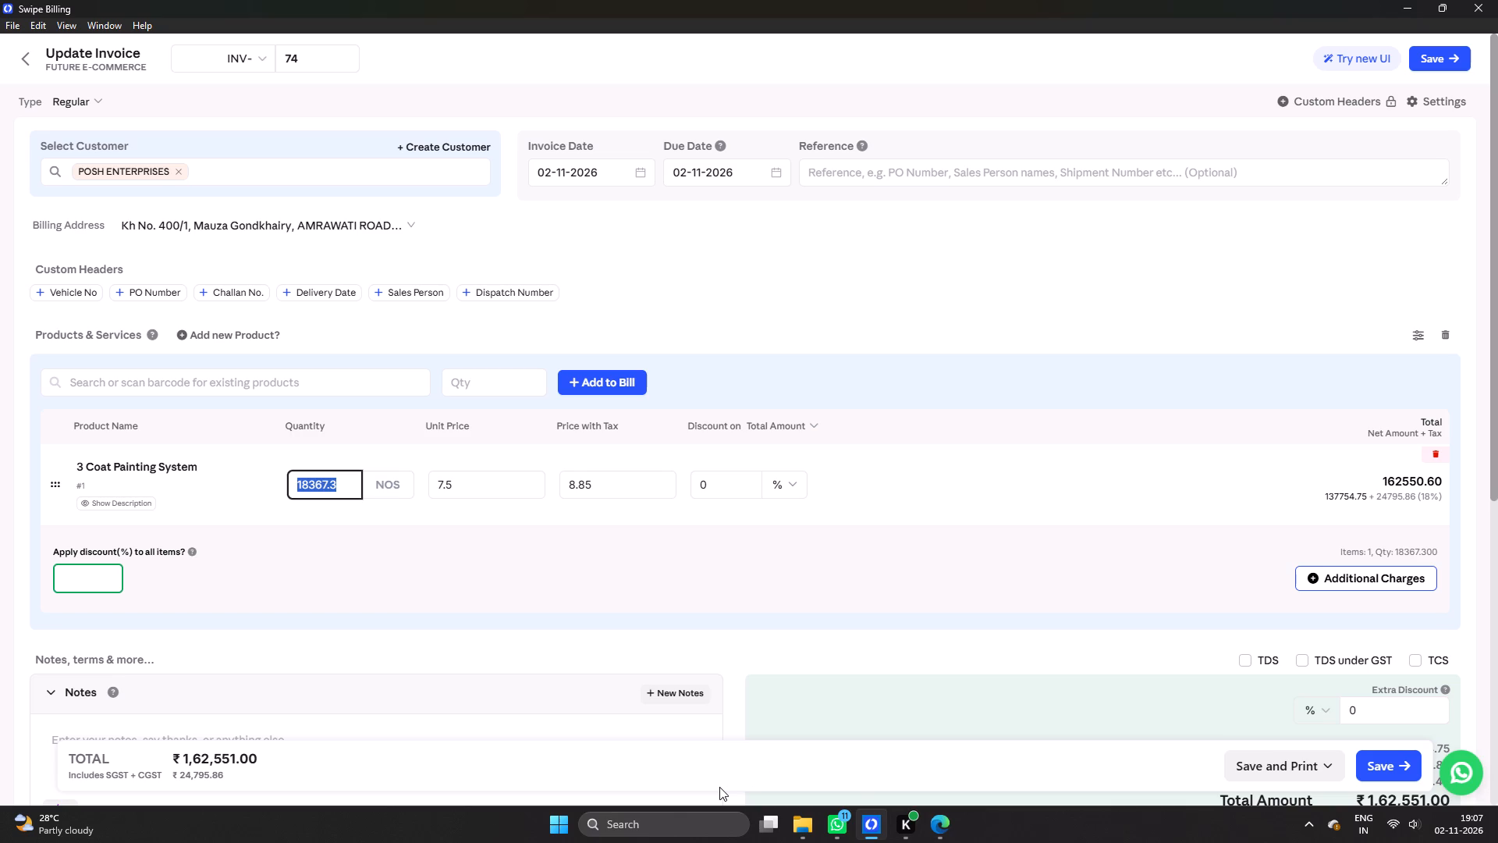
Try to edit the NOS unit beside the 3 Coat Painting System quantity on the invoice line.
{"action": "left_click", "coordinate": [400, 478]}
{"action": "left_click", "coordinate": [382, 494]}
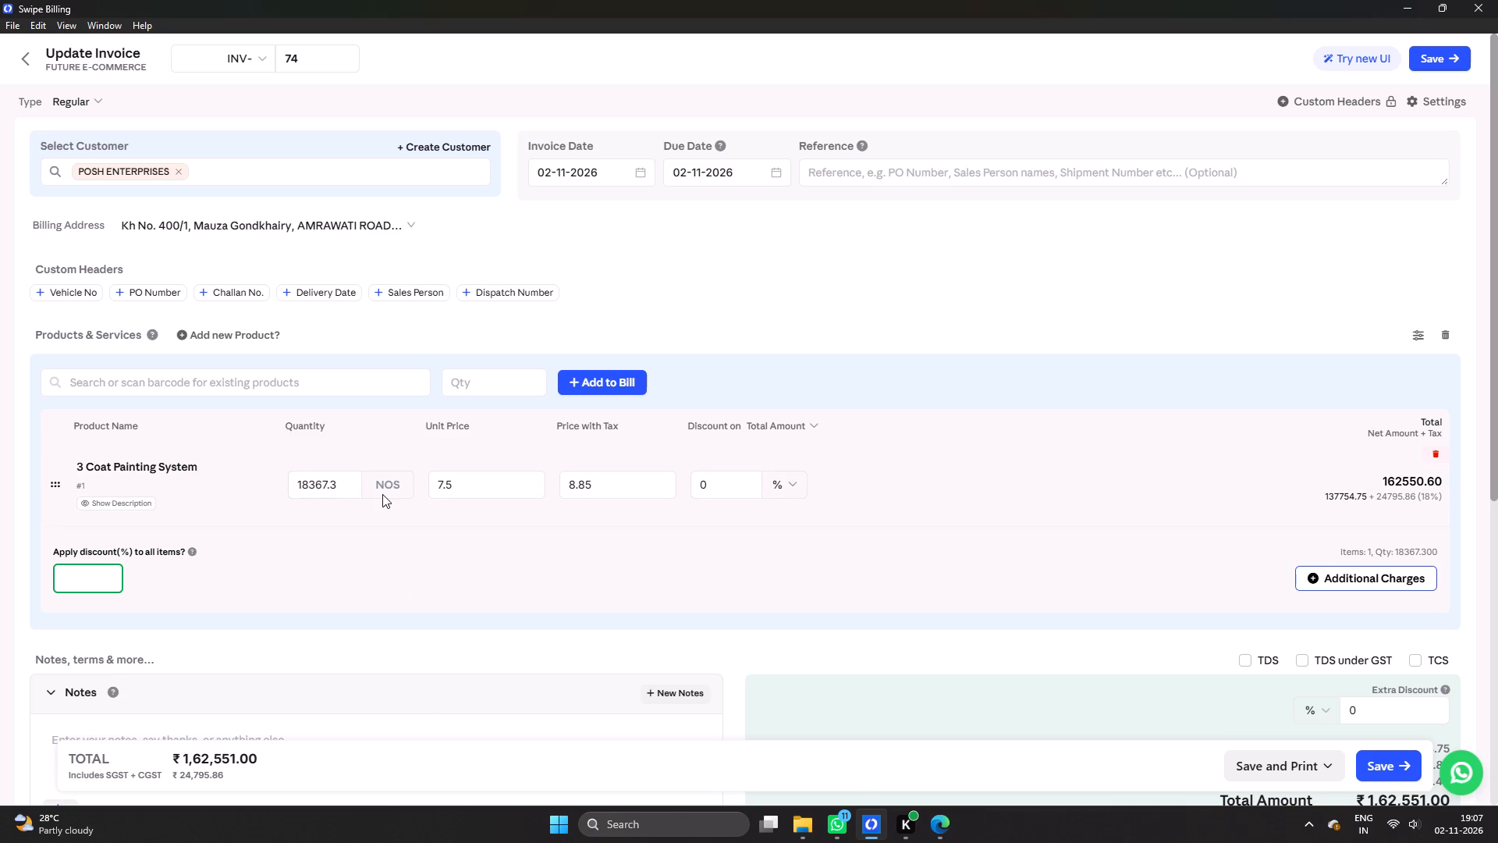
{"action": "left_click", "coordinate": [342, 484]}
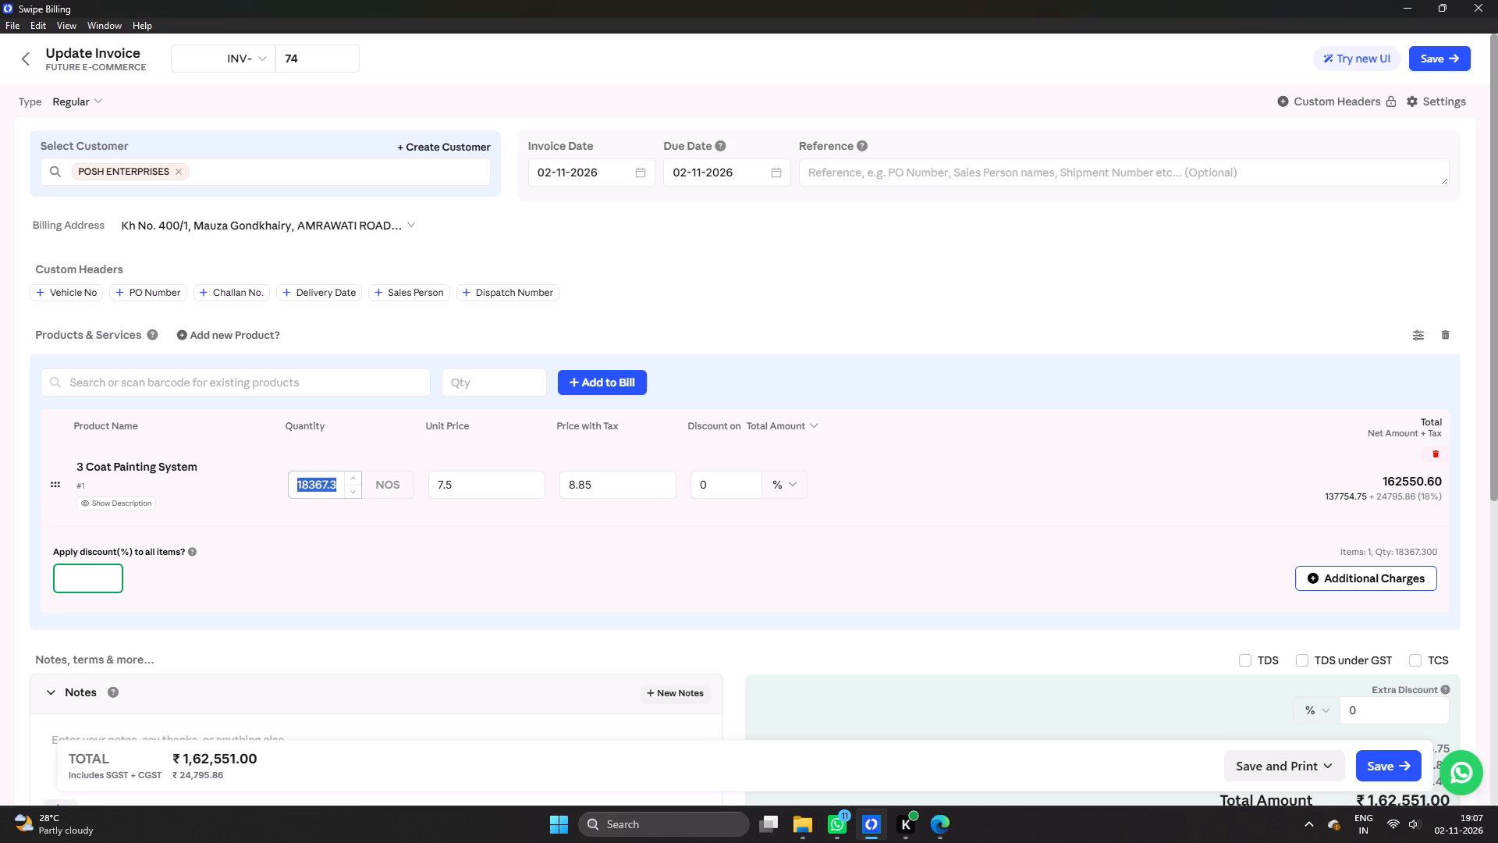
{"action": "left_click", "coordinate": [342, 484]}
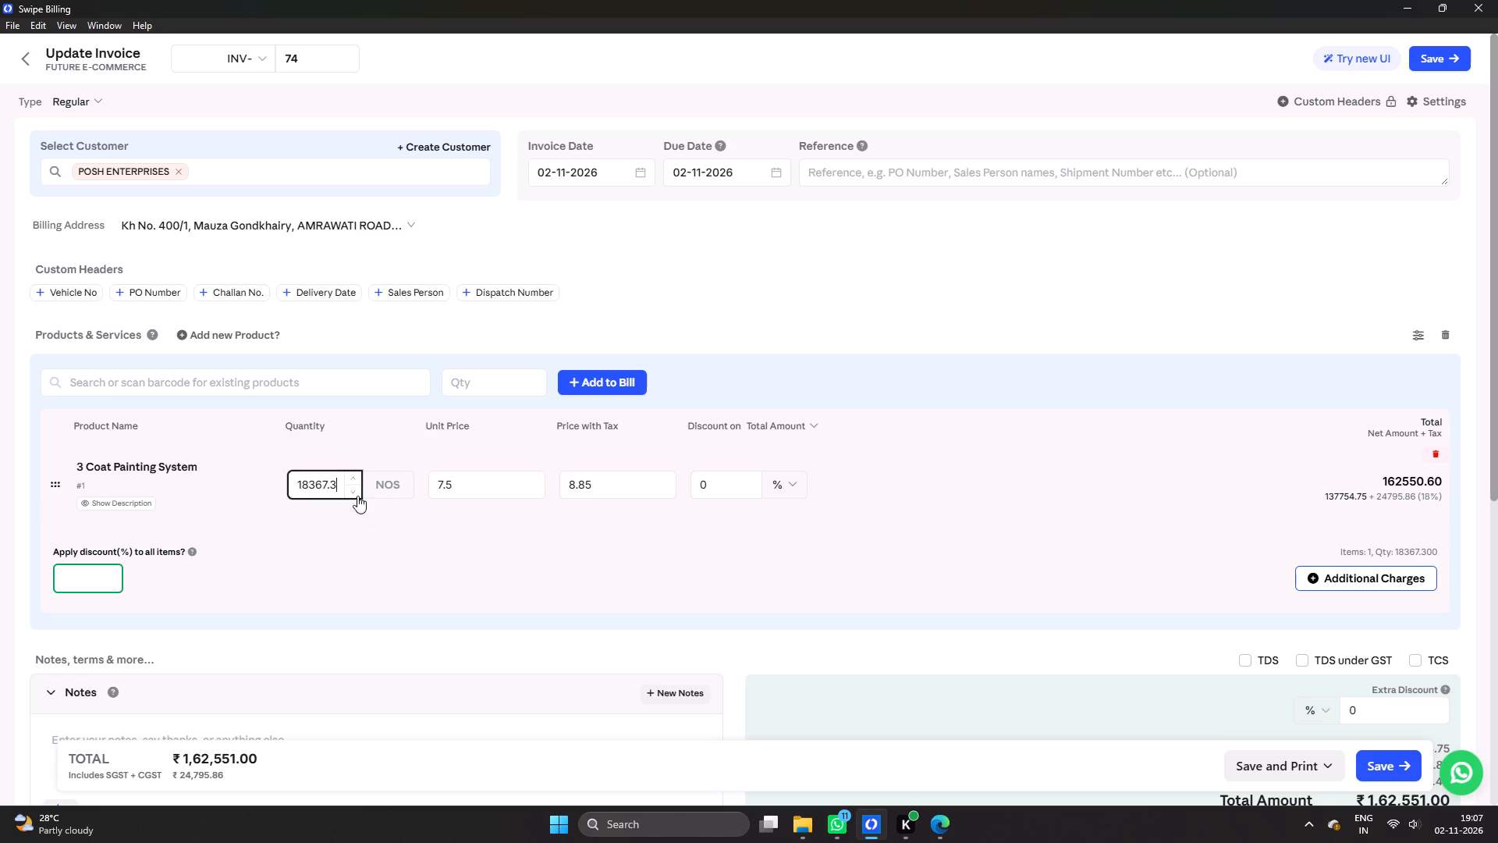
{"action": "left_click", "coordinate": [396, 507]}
Leave the invoice without saving and open the 3 Coat Painting System item from Products & Services for editing.
{"action": "left_click", "coordinate": [21, 54]}
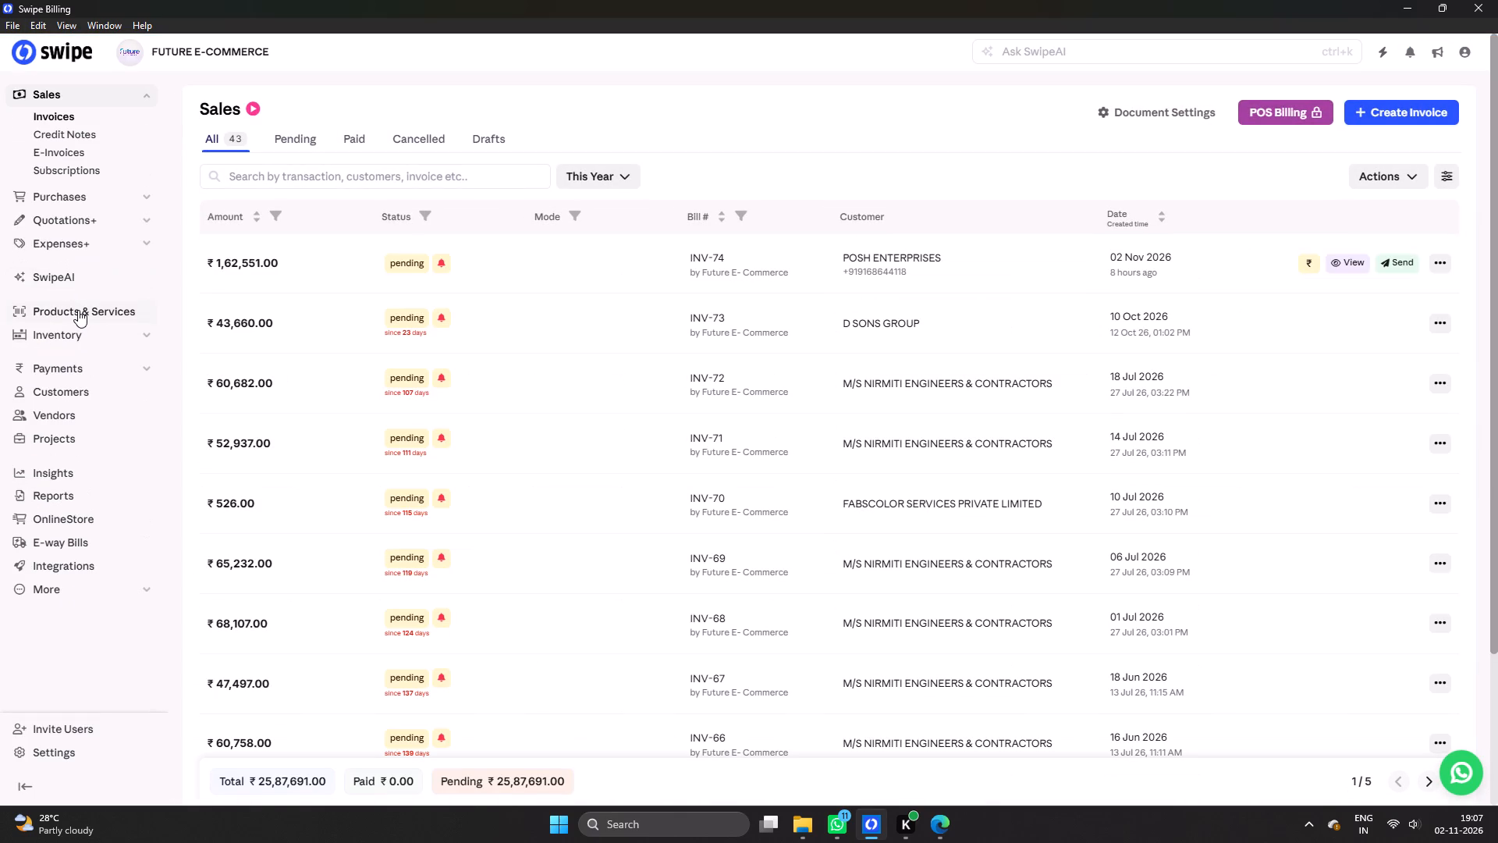
{"action": "left_click", "coordinate": [77, 310]}
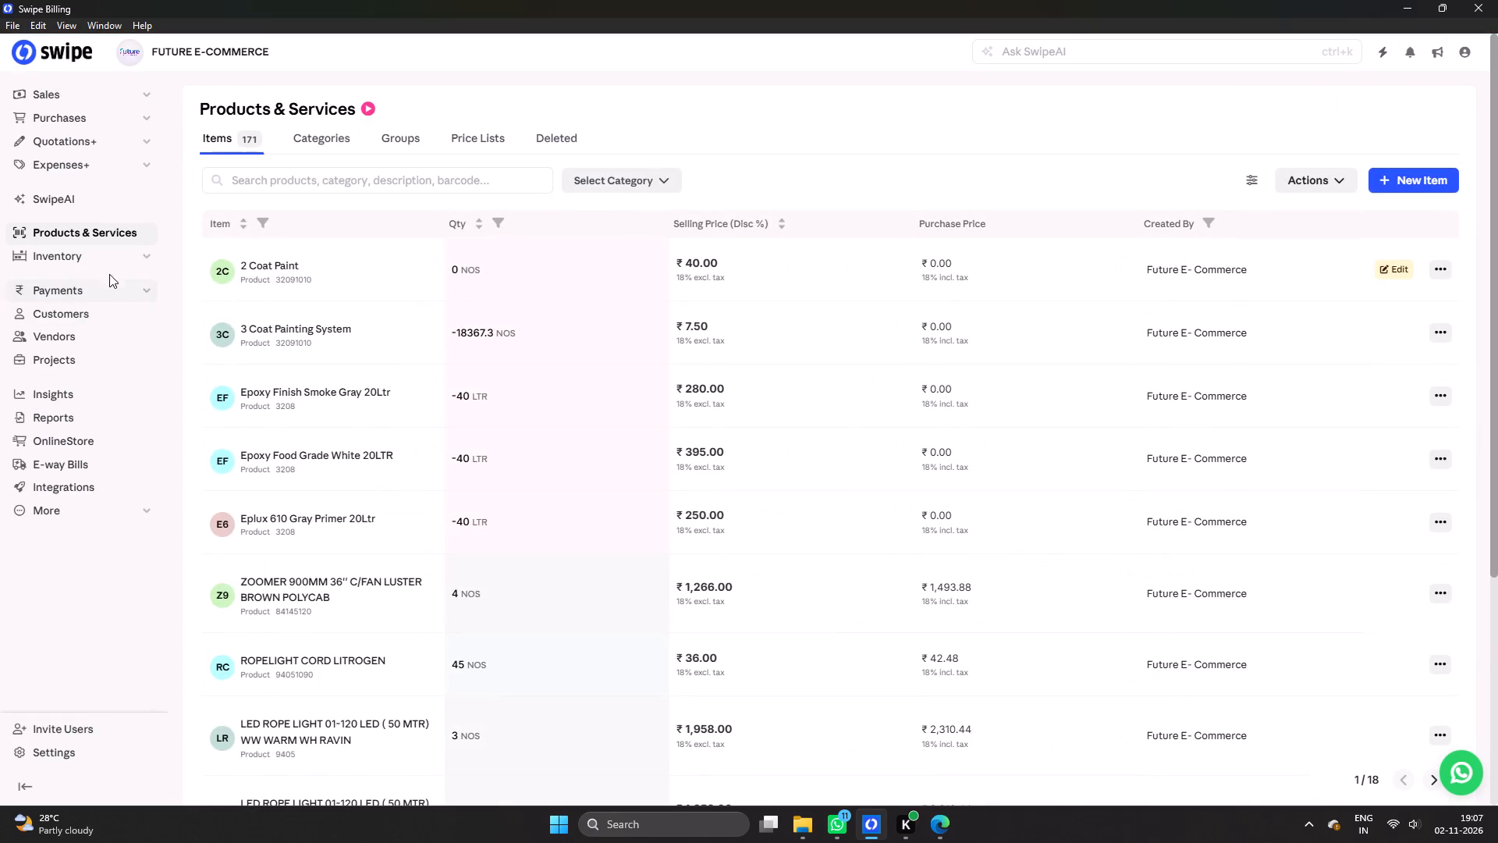
{"action": "left_click", "coordinate": [280, 327]}
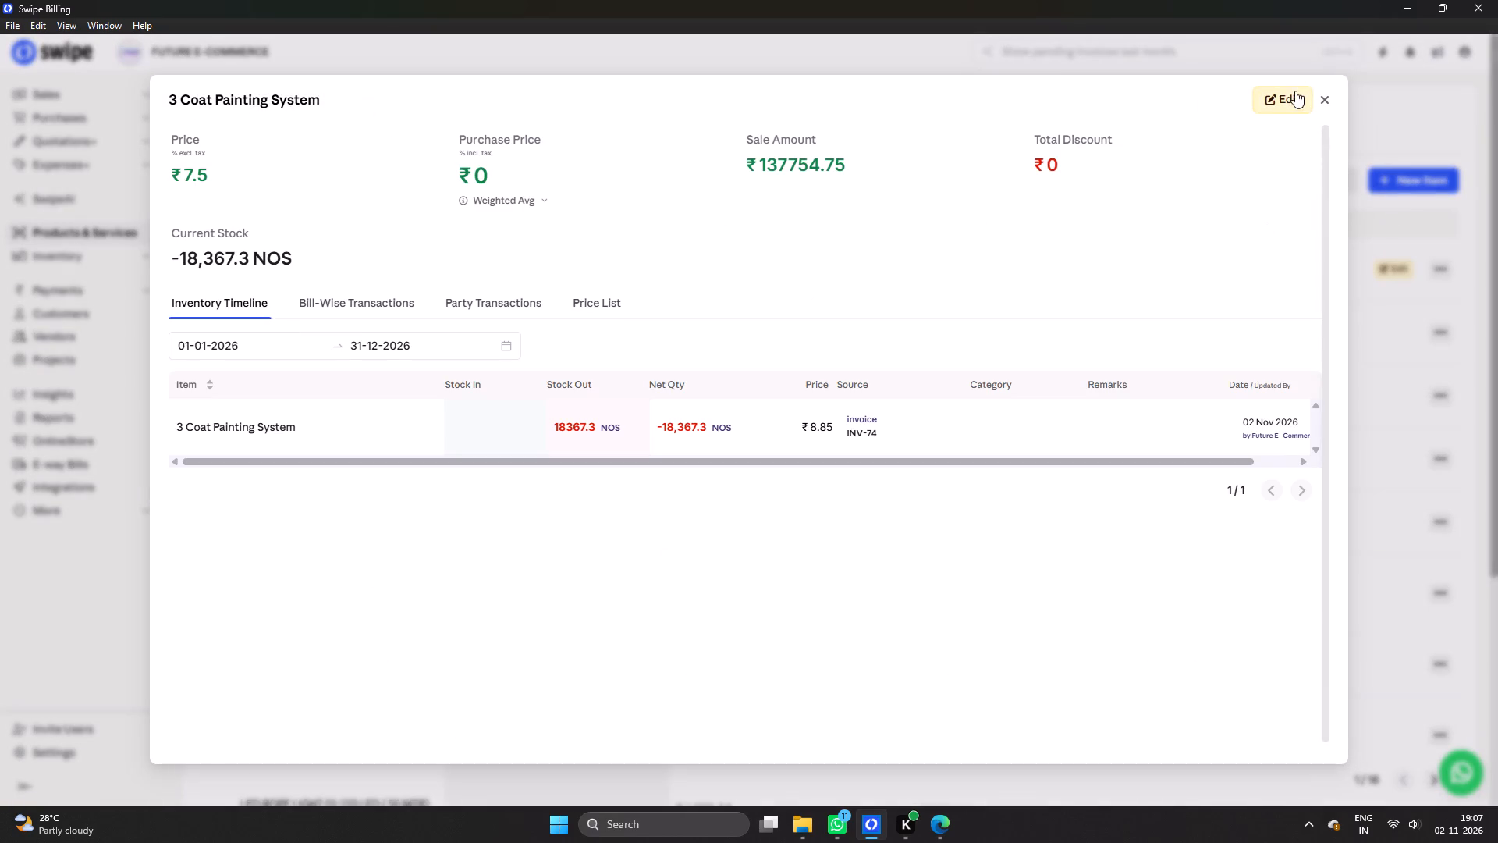
{"action": "left_click", "coordinate": [1288, 99]}
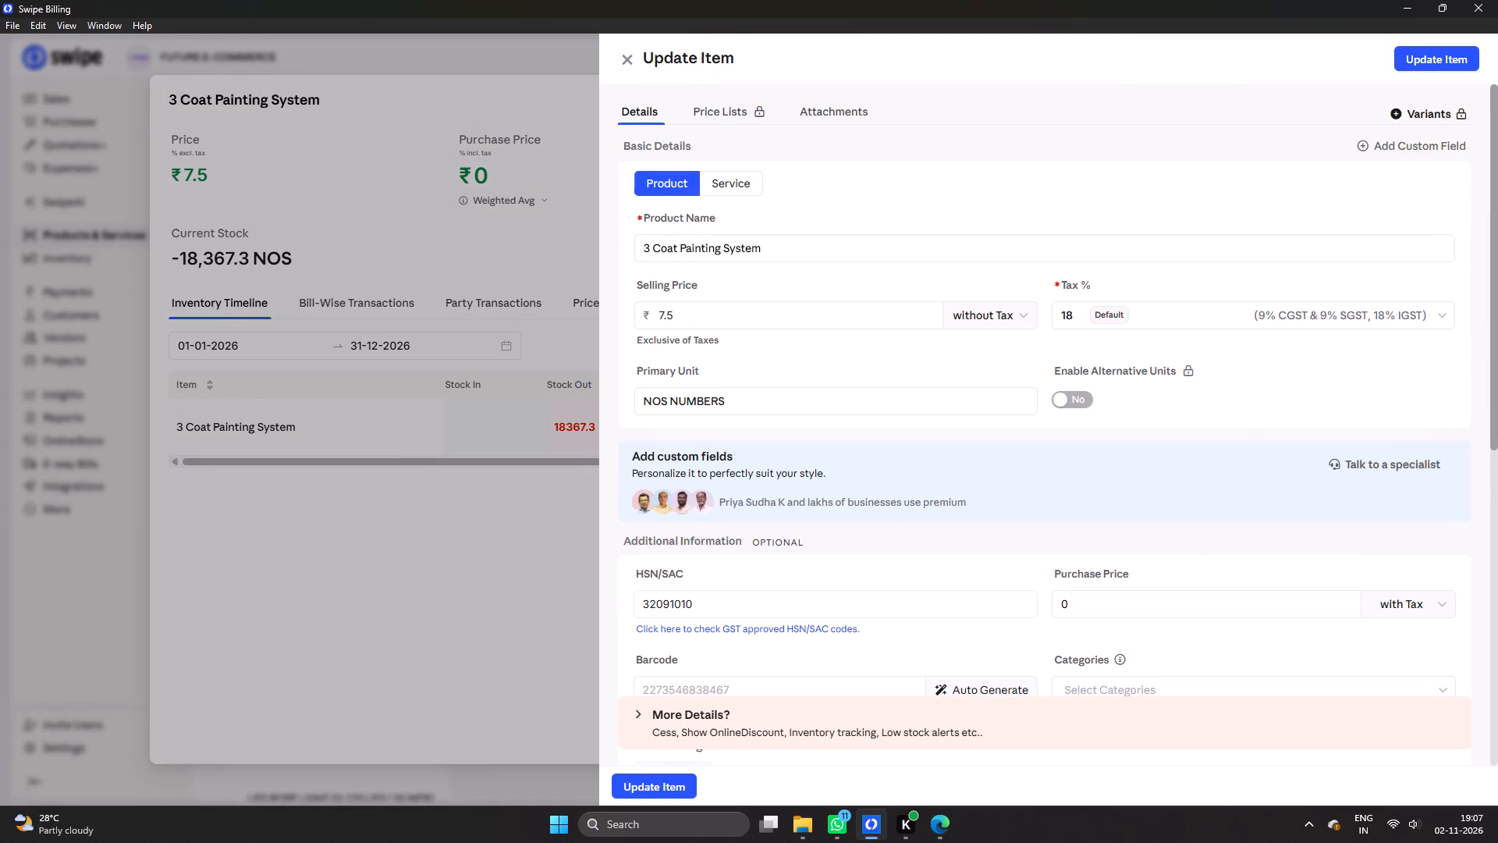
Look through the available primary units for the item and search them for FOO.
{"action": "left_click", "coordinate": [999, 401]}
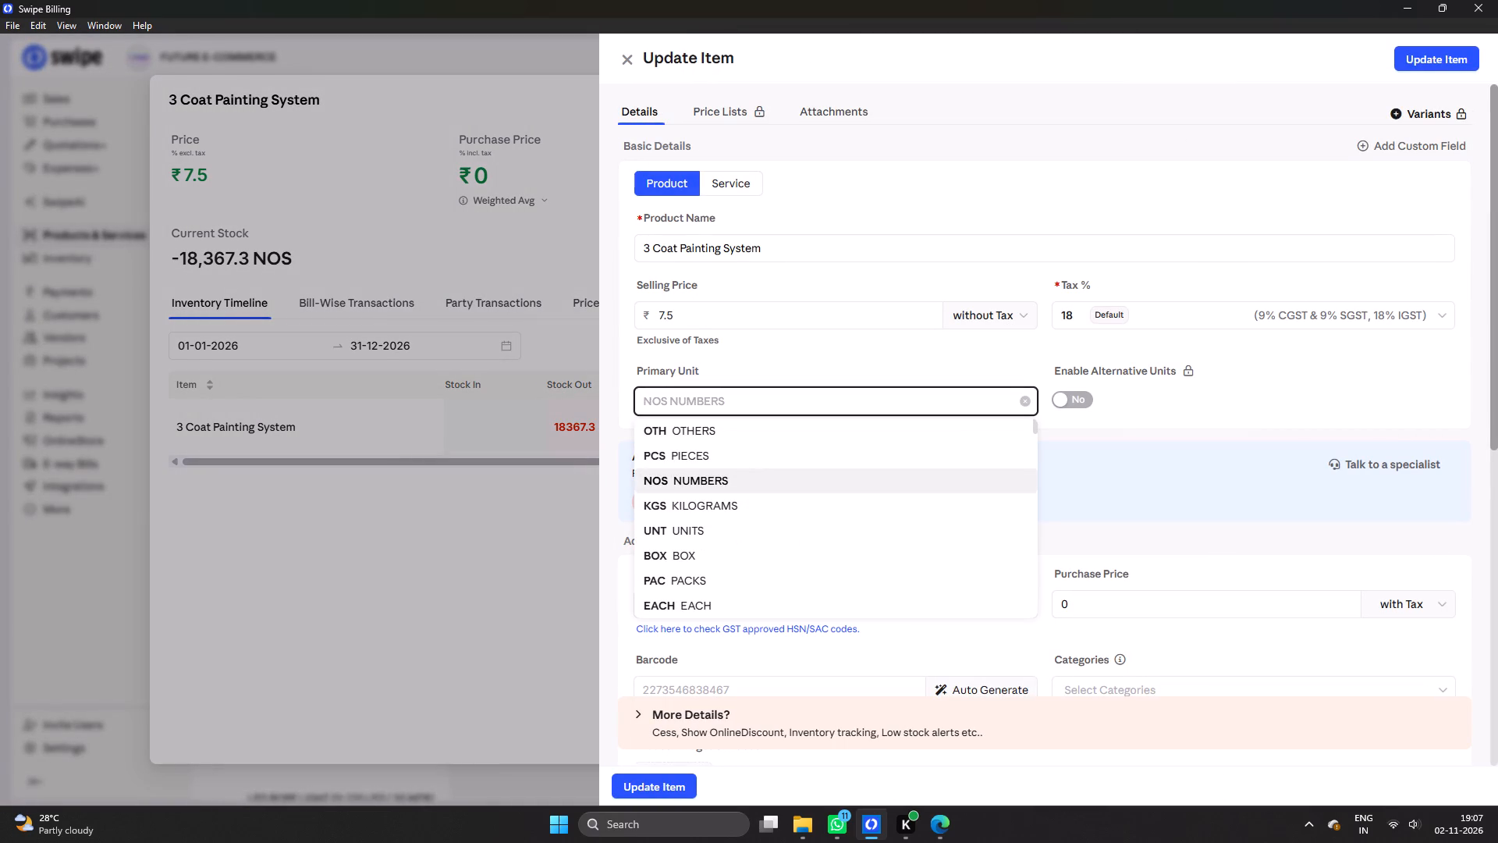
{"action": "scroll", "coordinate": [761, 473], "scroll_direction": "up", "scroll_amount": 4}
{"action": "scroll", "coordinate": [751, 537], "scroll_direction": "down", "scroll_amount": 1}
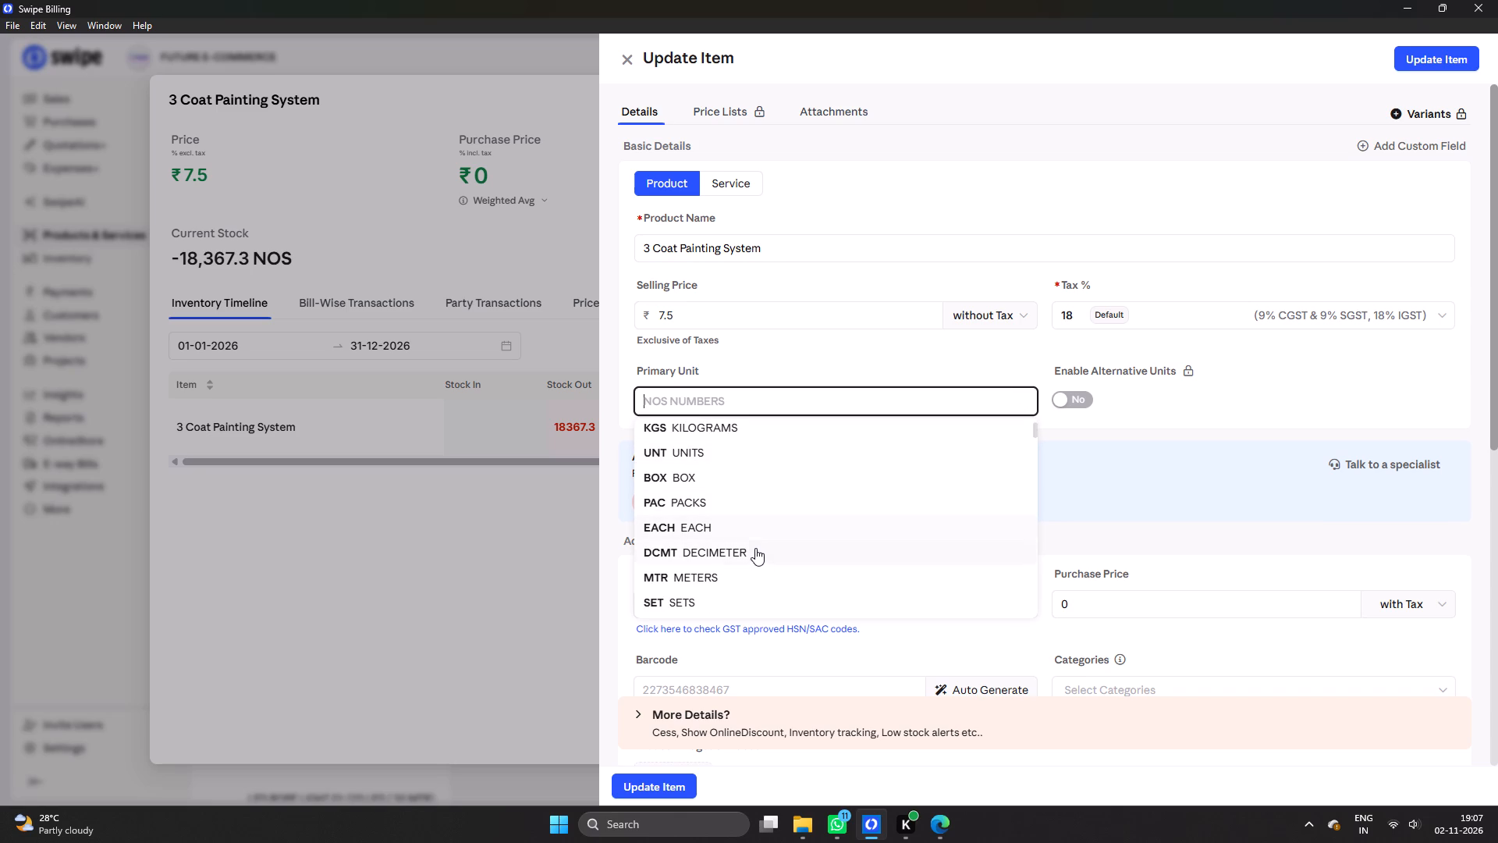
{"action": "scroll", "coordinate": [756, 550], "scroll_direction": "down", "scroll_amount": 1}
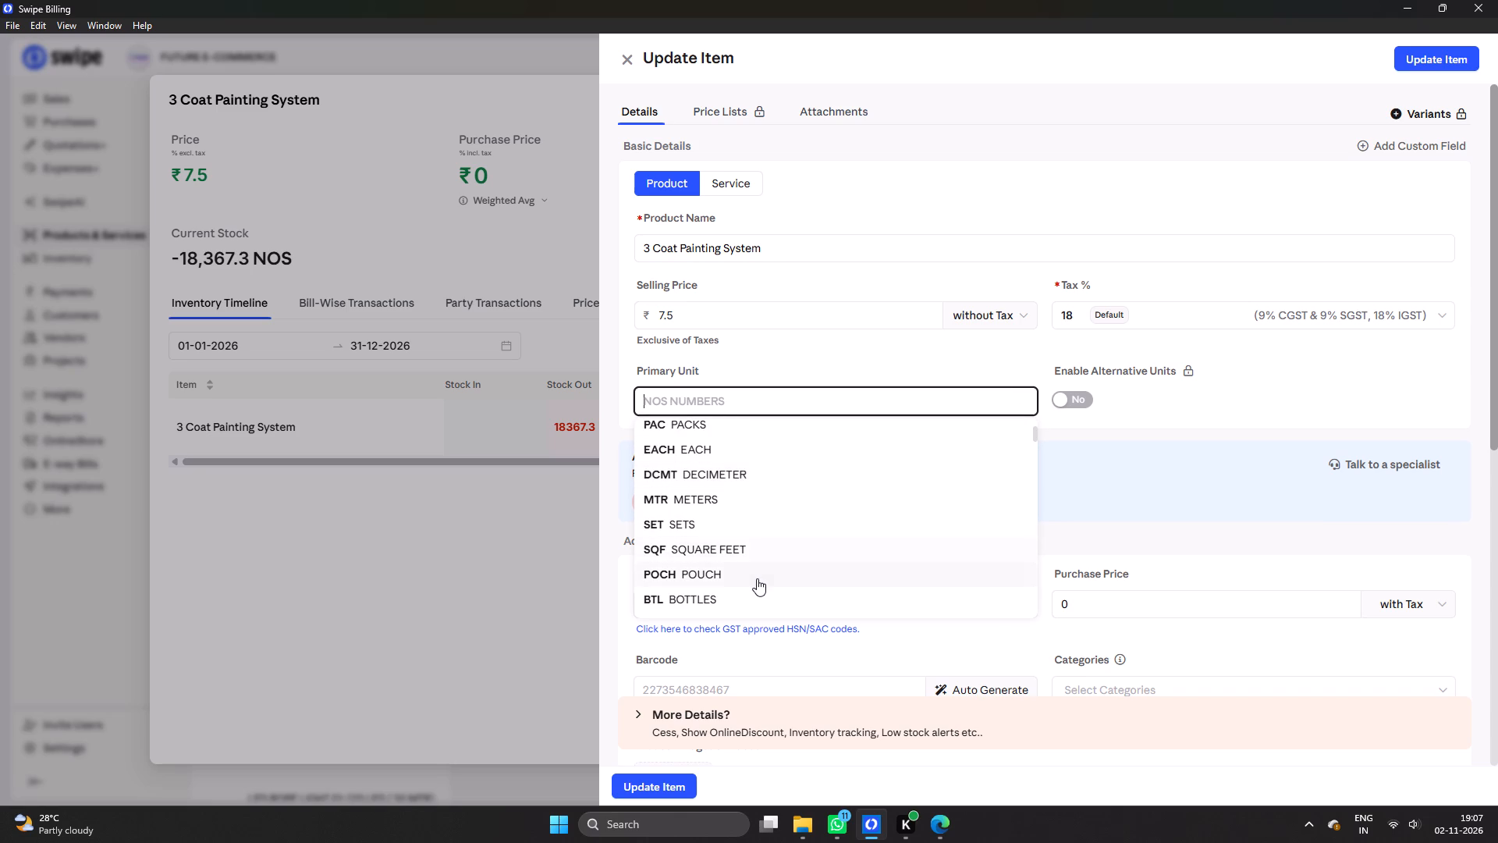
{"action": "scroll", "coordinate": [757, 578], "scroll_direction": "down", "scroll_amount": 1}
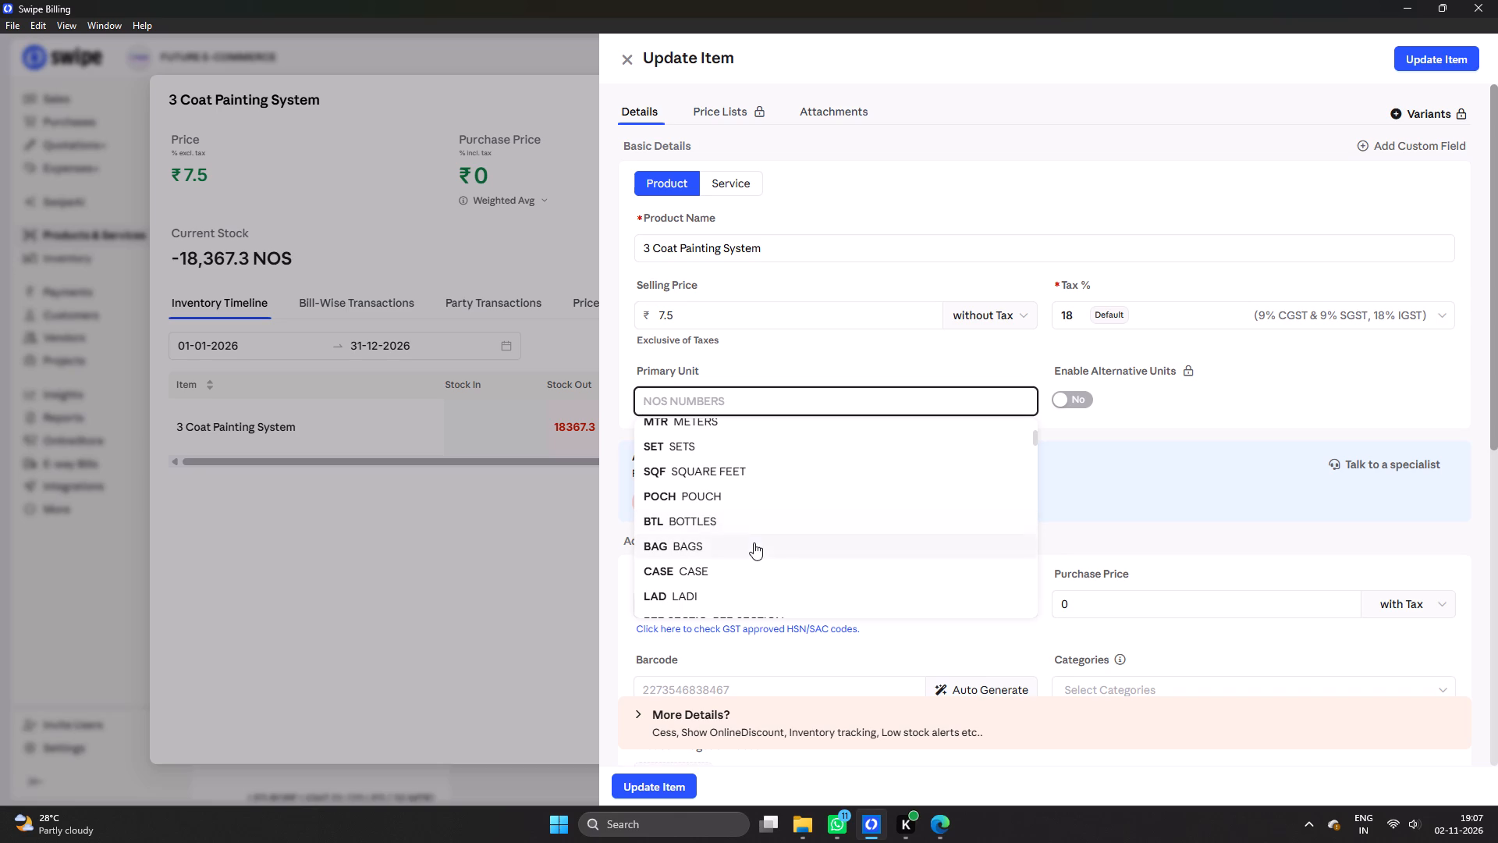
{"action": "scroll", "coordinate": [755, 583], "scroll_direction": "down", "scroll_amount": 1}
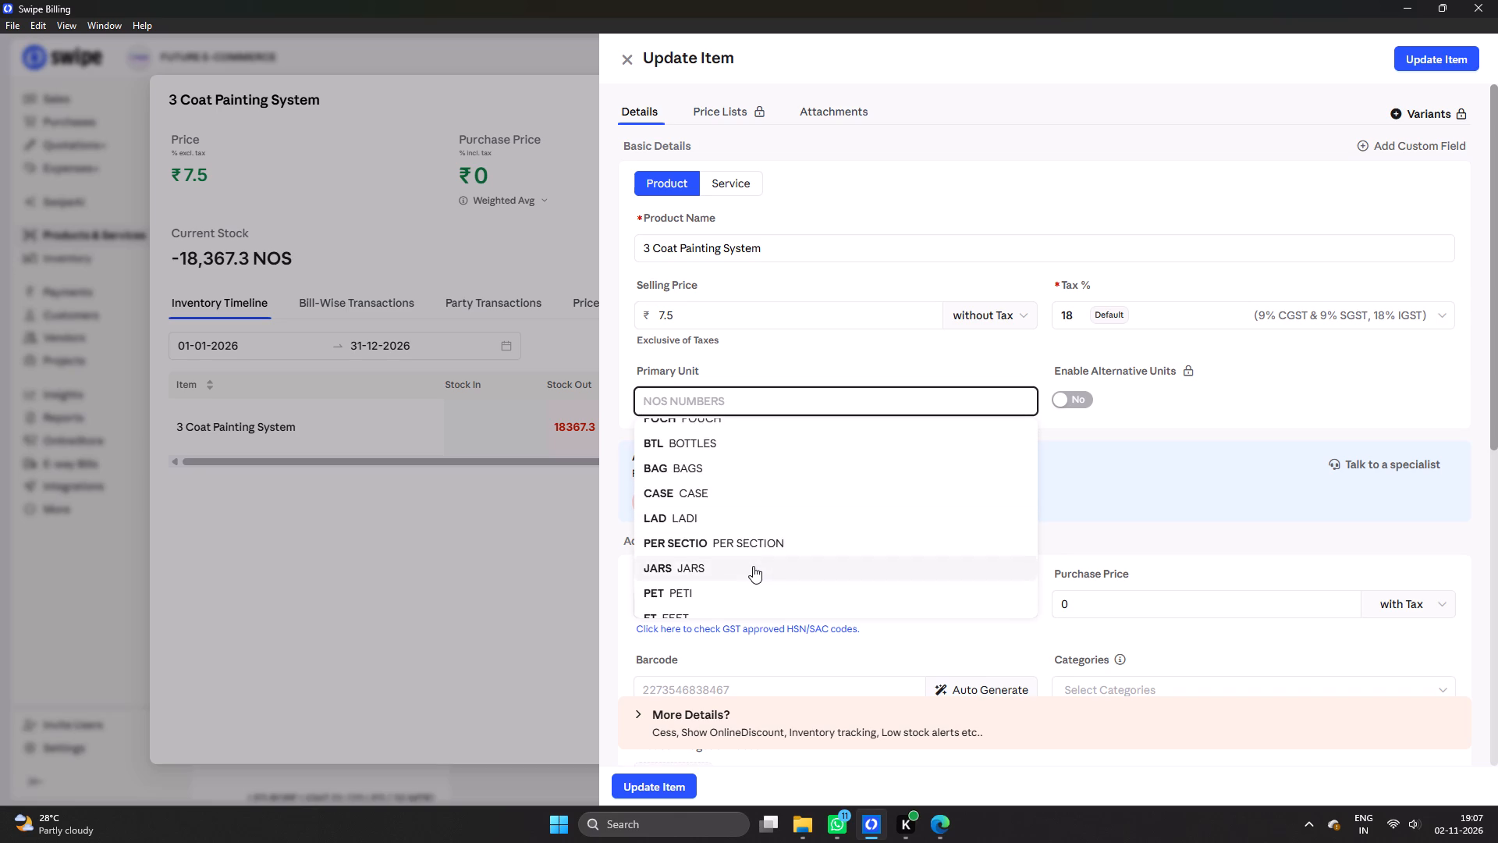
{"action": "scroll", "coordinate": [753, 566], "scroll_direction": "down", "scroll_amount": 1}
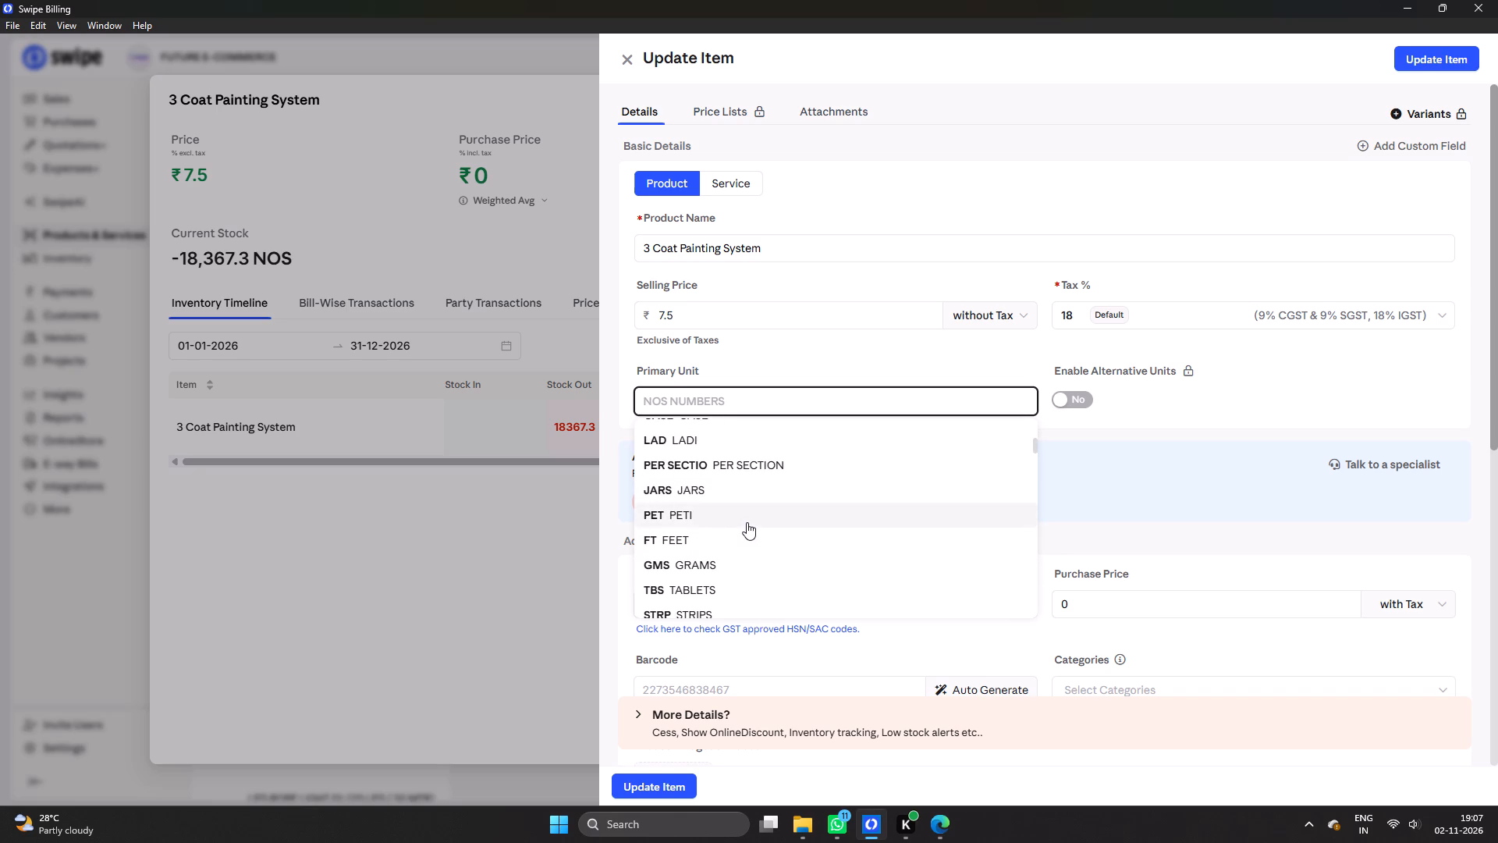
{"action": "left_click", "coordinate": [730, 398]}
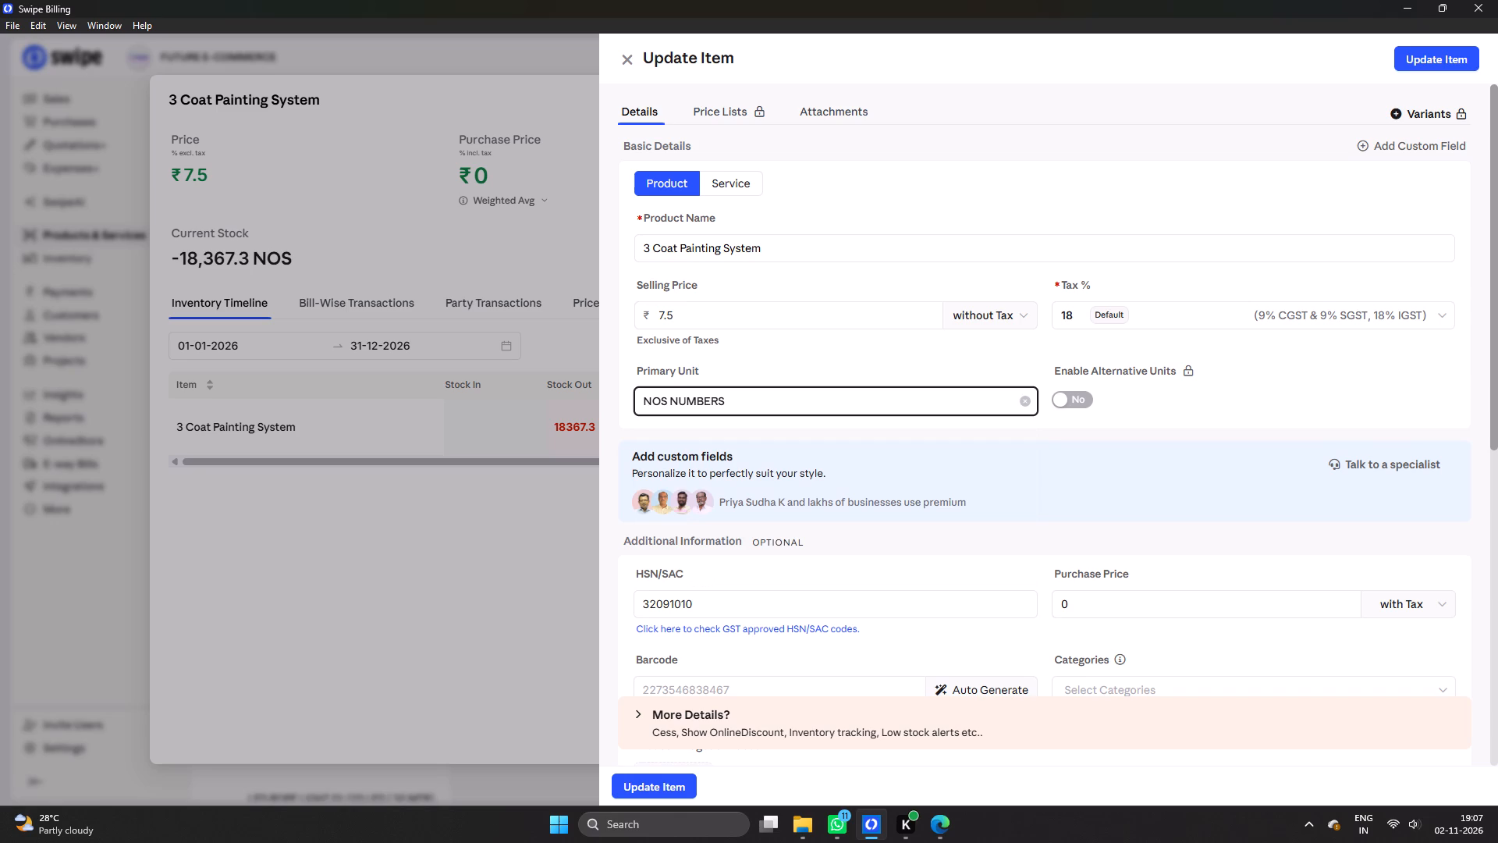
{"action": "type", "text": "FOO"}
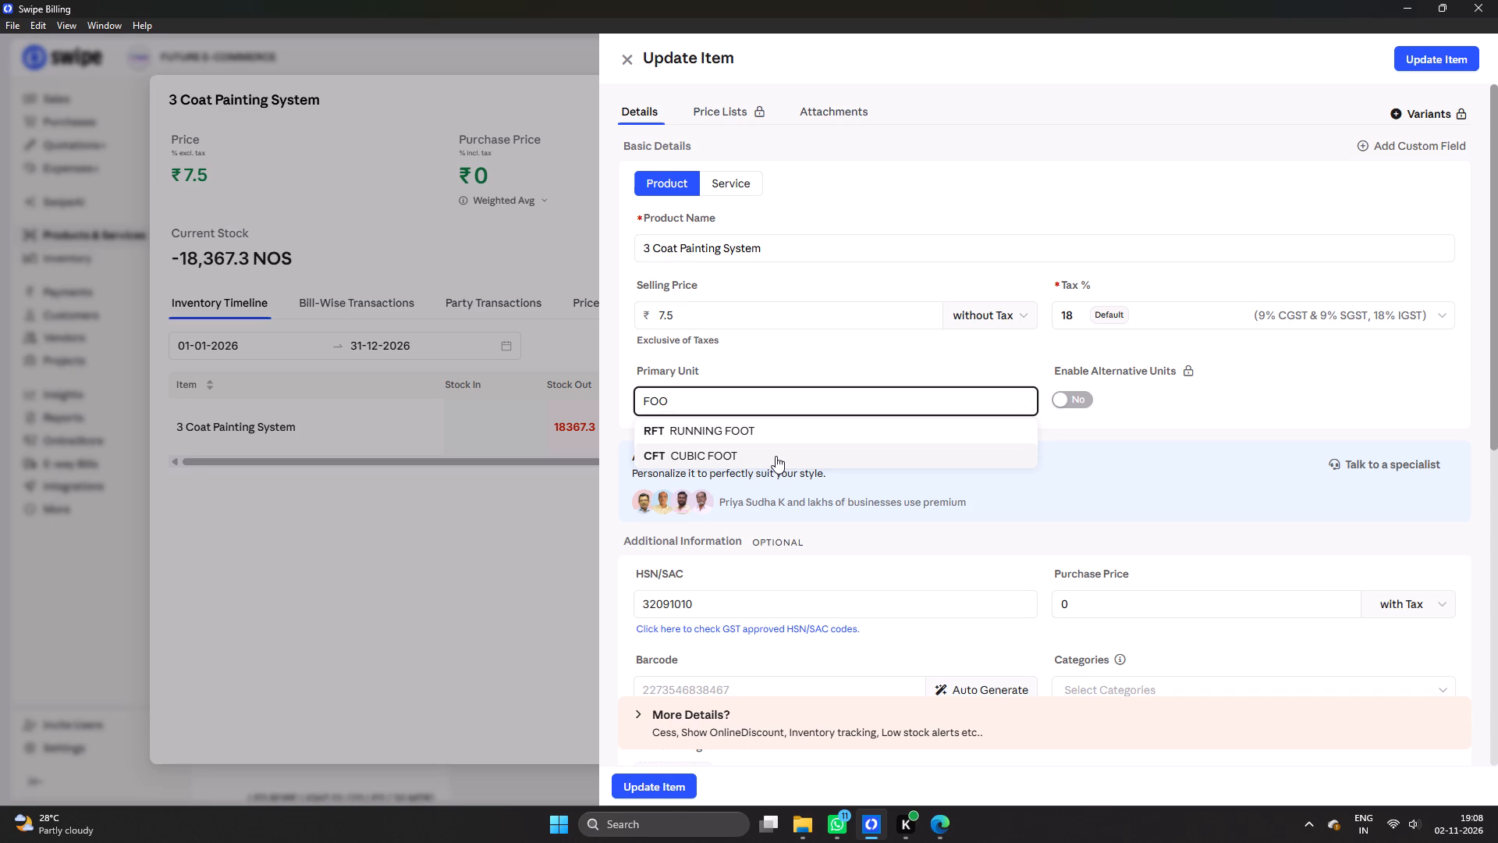
Set the item's primary unit to SQF SQUARE FEET, update the item and close its details.
{"action": "left_click", "coordinate": [707, 400]}
{"action": "key", "text": "BackSpace"}
{"action": "key", "text": "BackSpace"}
{"action": "key", "text": "BackSpace"}
{"action": "key", "text": "BackSpace"}
{"action": "type", "text": "SQ"}
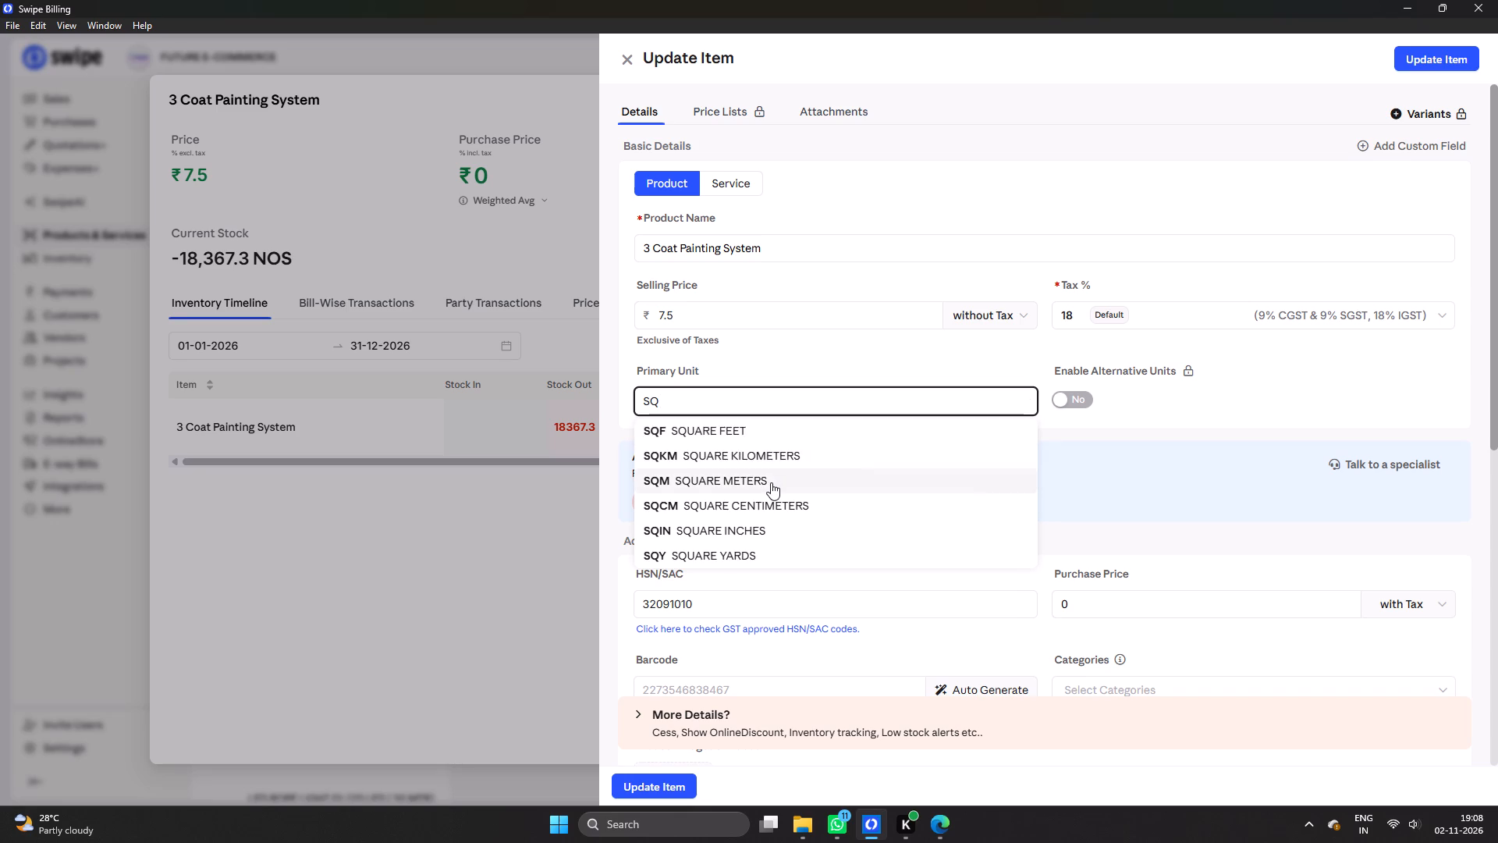
{"action": "left_click", "coordinate": [759, 428]}
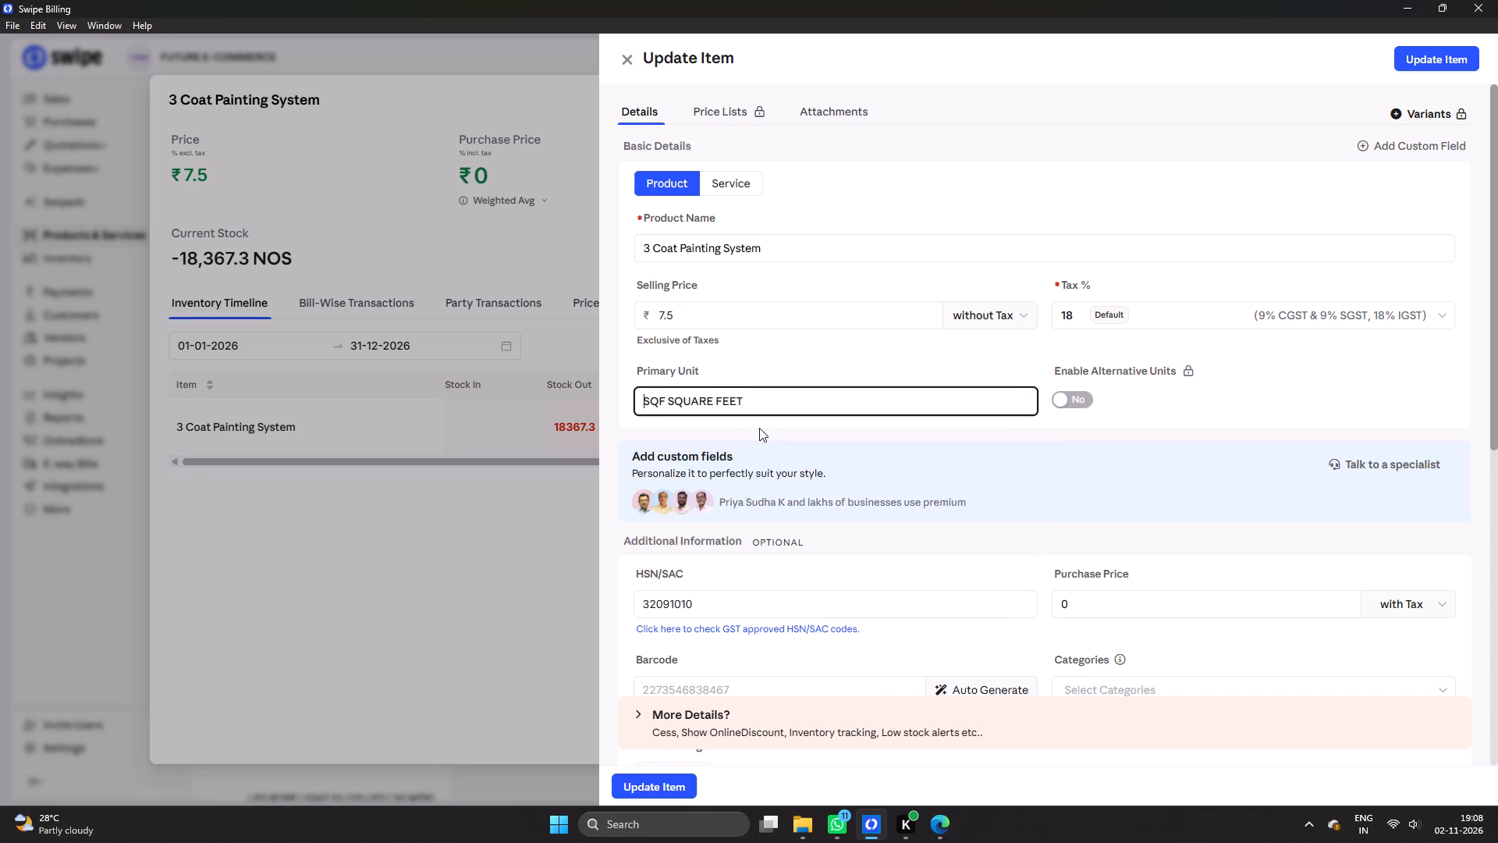
{"action": "left_click", "coordinate": [1454, 55]}
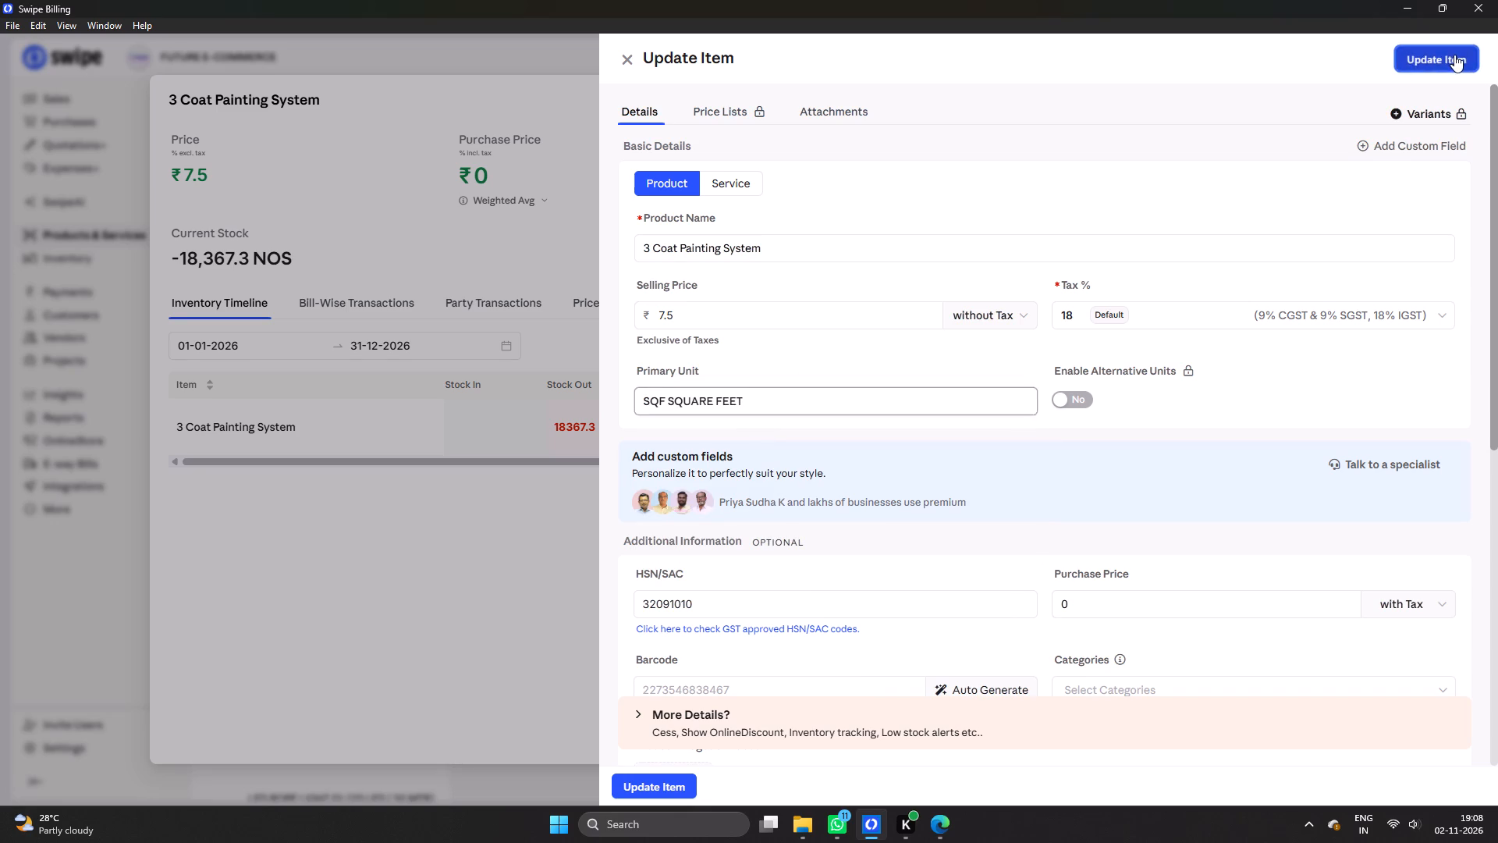
{"action": "left_click", "coordinate": [940, 232]}
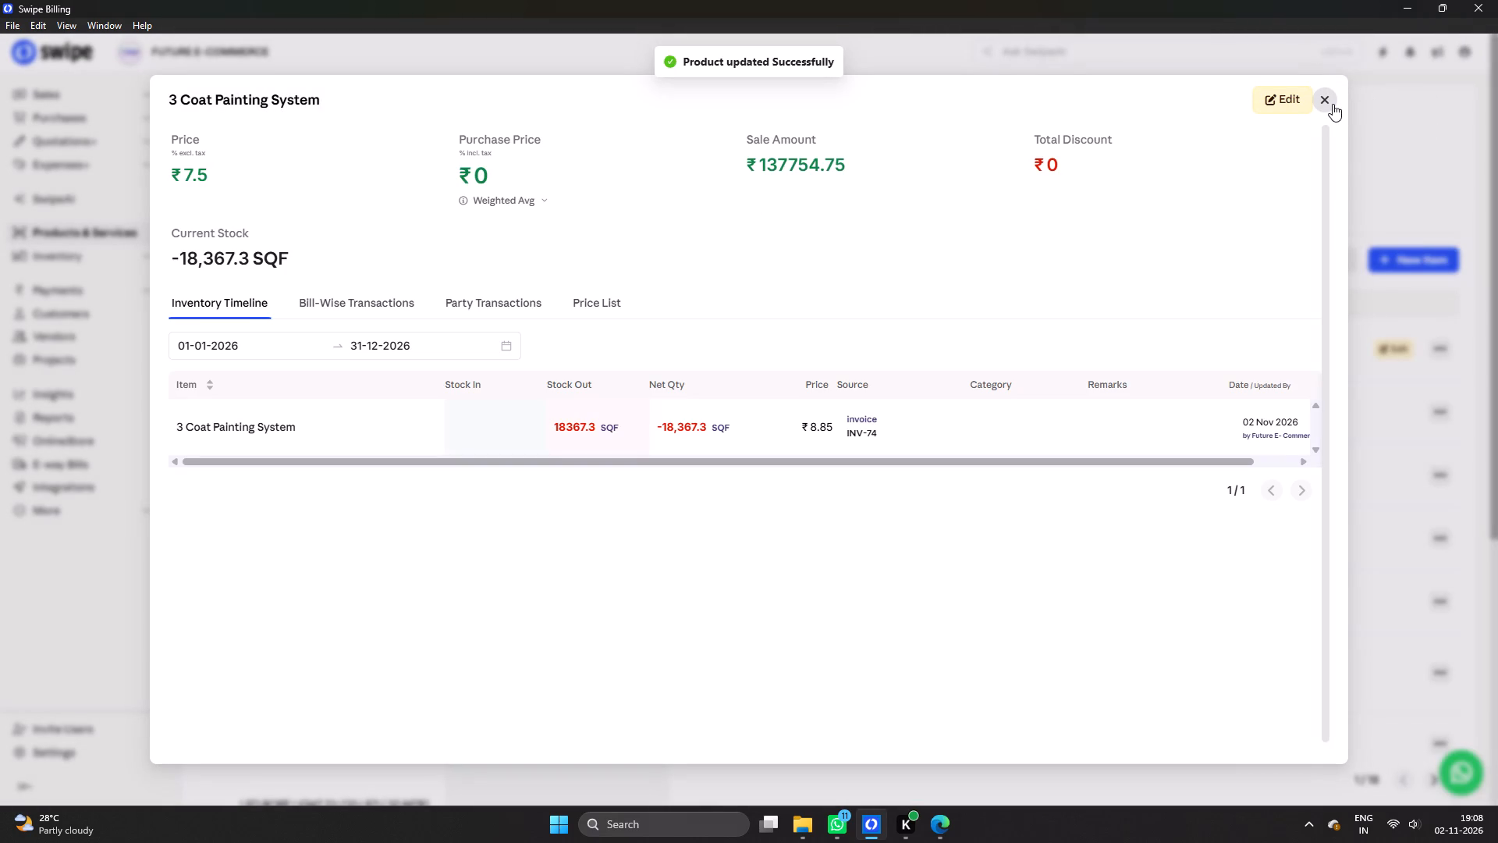
{"action": "left_click", "coordinate": [1333, 104]}
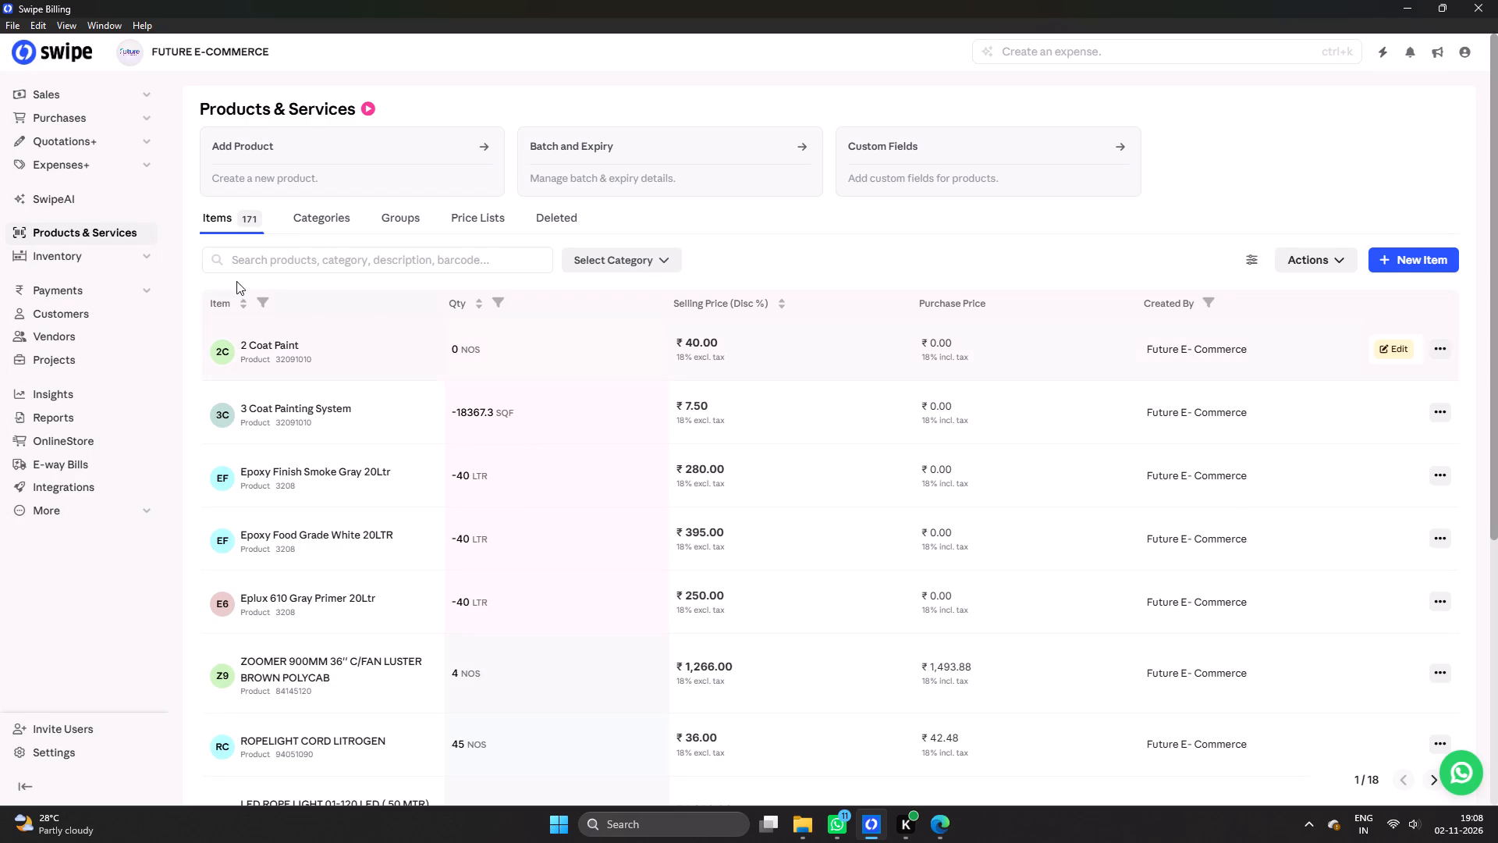
Open POSH ENTERPRISES invoice INV-74 from the sales invoices for editing.
{"action": "left_click", "coordinate": [80, 96]}
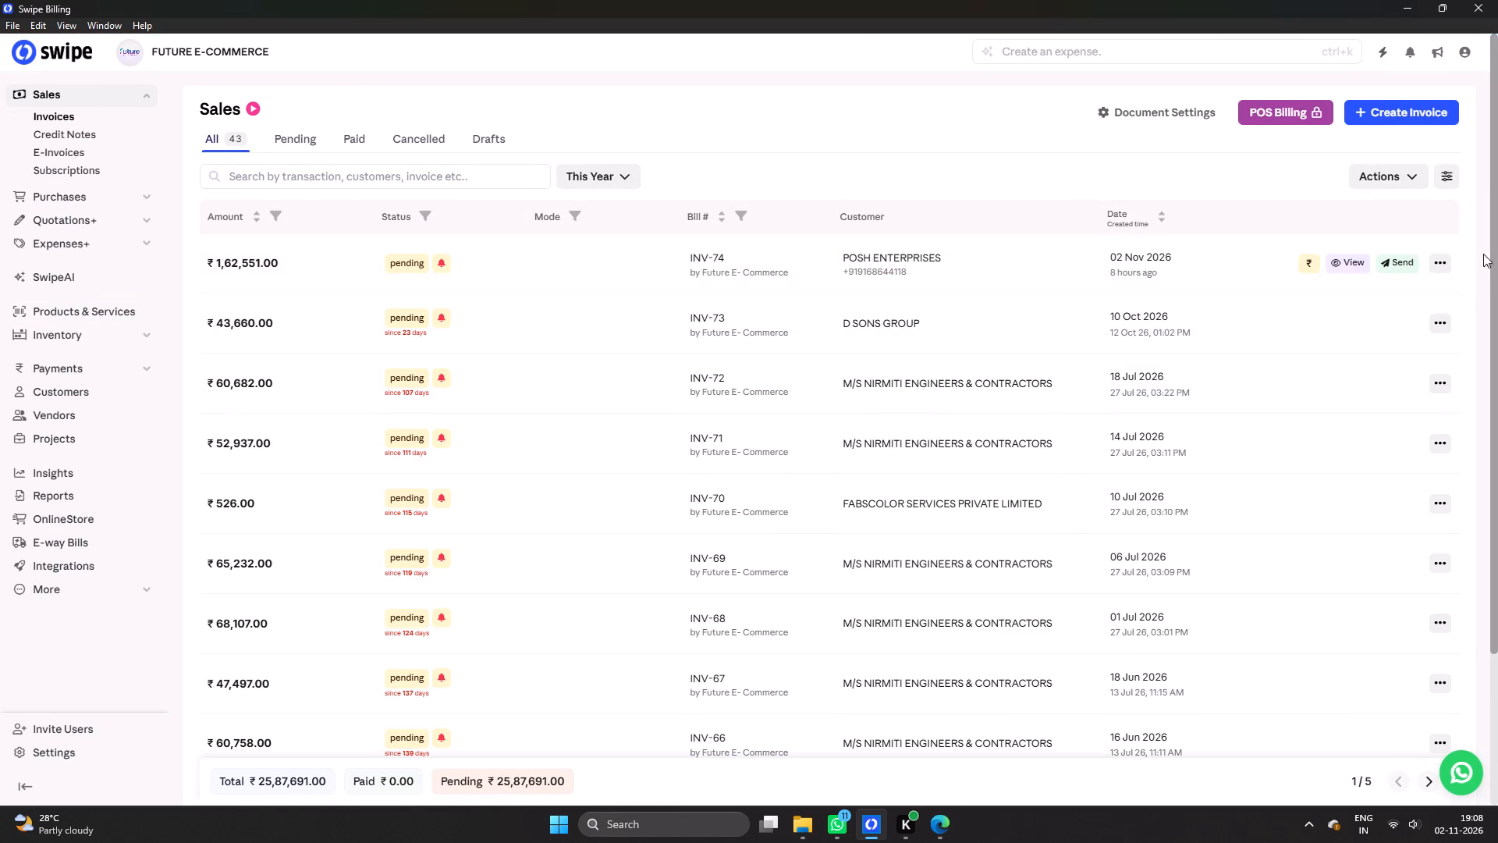
{"action": "left_click", "coordinate": [1441, 269]}
{"action": "left_click", "coordinate": [1340, 300]}
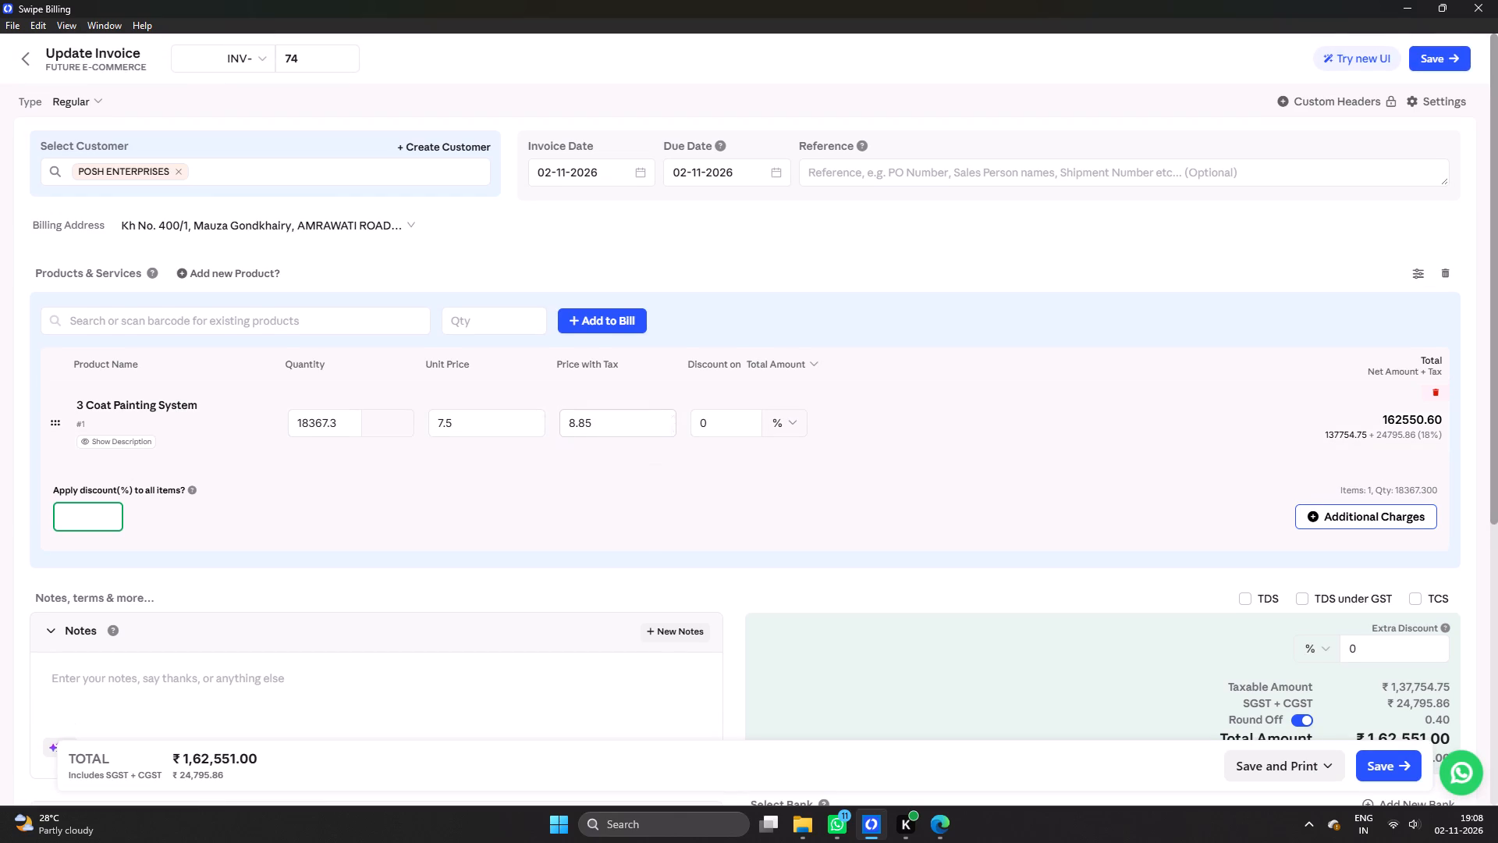
Check the unit beside the 3 Coat Painting System quantity and look through the quantity's digits on the invoice line.
{"action": "left_click", "coordinate": [377, 425]}
{"action": "double_click", "coordinate": [398, 425]}
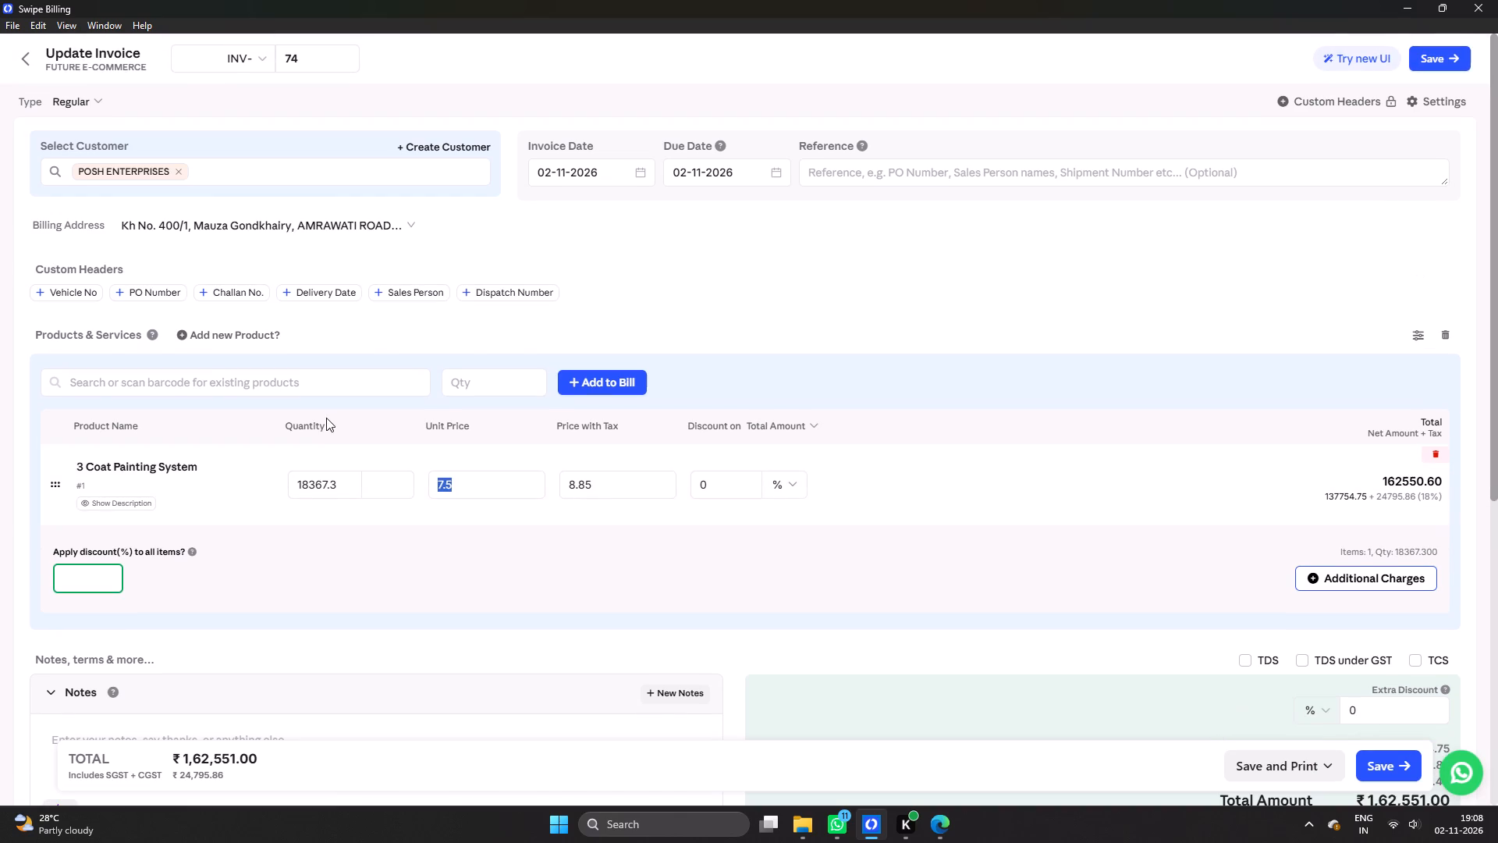
{"action": "left_click", "coordinate": [340, 485]}
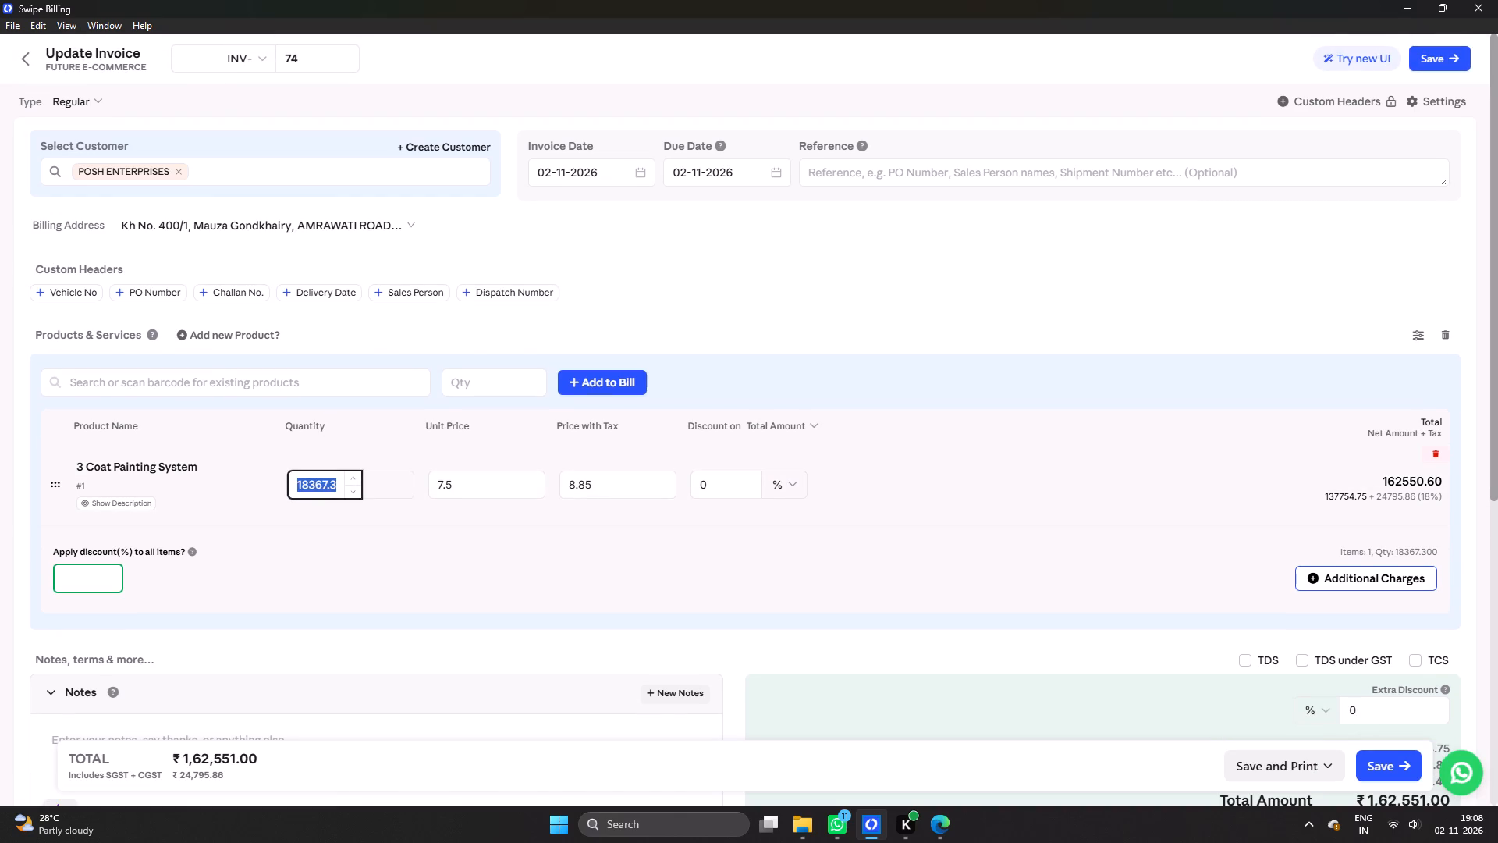
{"action": "key", "text": "Right"}
{"action": "key", "text": "Right"}
{"action": "key", "text": "Right"}
{"action": "key", "text": "Right"}
{"action": "key", "text": "Right"}
{"action": "key", "text": "Right"}
{"action": "key", "text": "Right"}
{"action": "key", "text": "Right"}
{"action": "key", "text": "Right"}
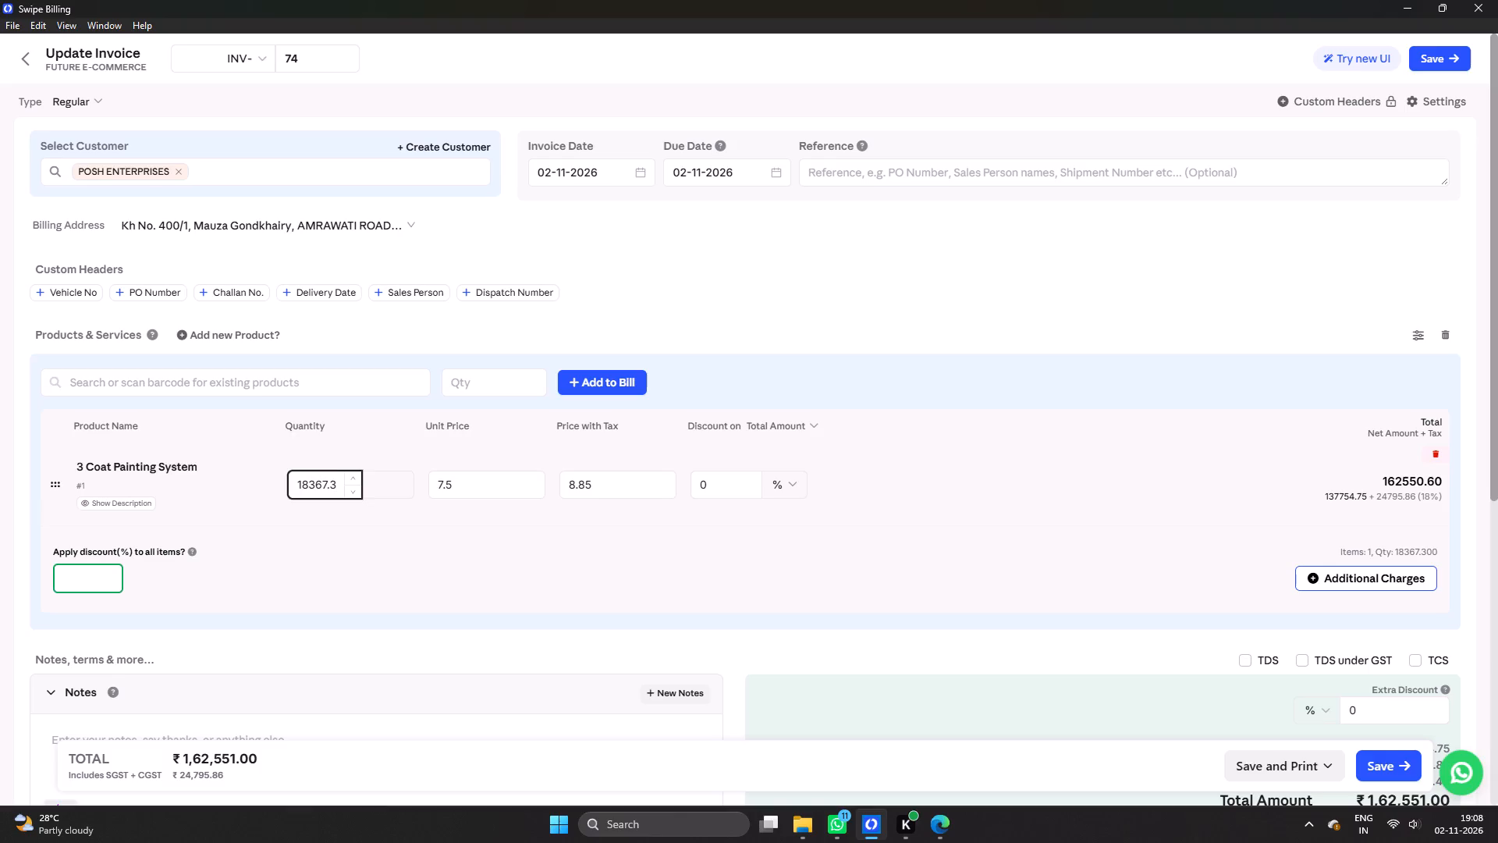
Copy the quantity 18,367.300 from the INV-74 PDF in Microsoft Edge and return to the invoice in Swipe Billing.
{"action": "left_click", "coordinate": [951, 828]}
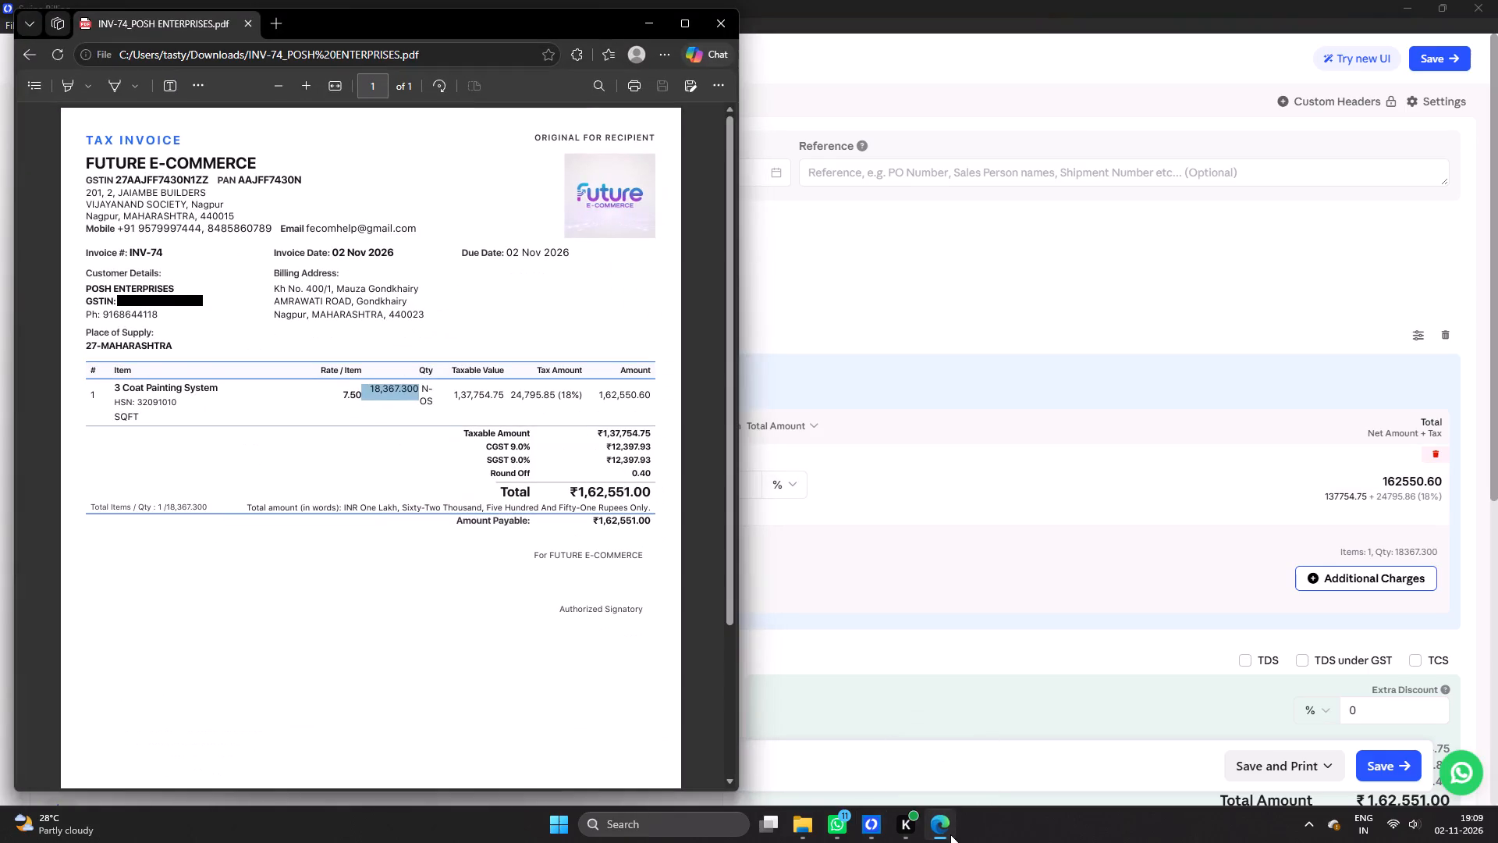
{"action": "right_click", "coordinate": [392, 392]}
{"action": "left_click", "coordinate": [463, 468]}
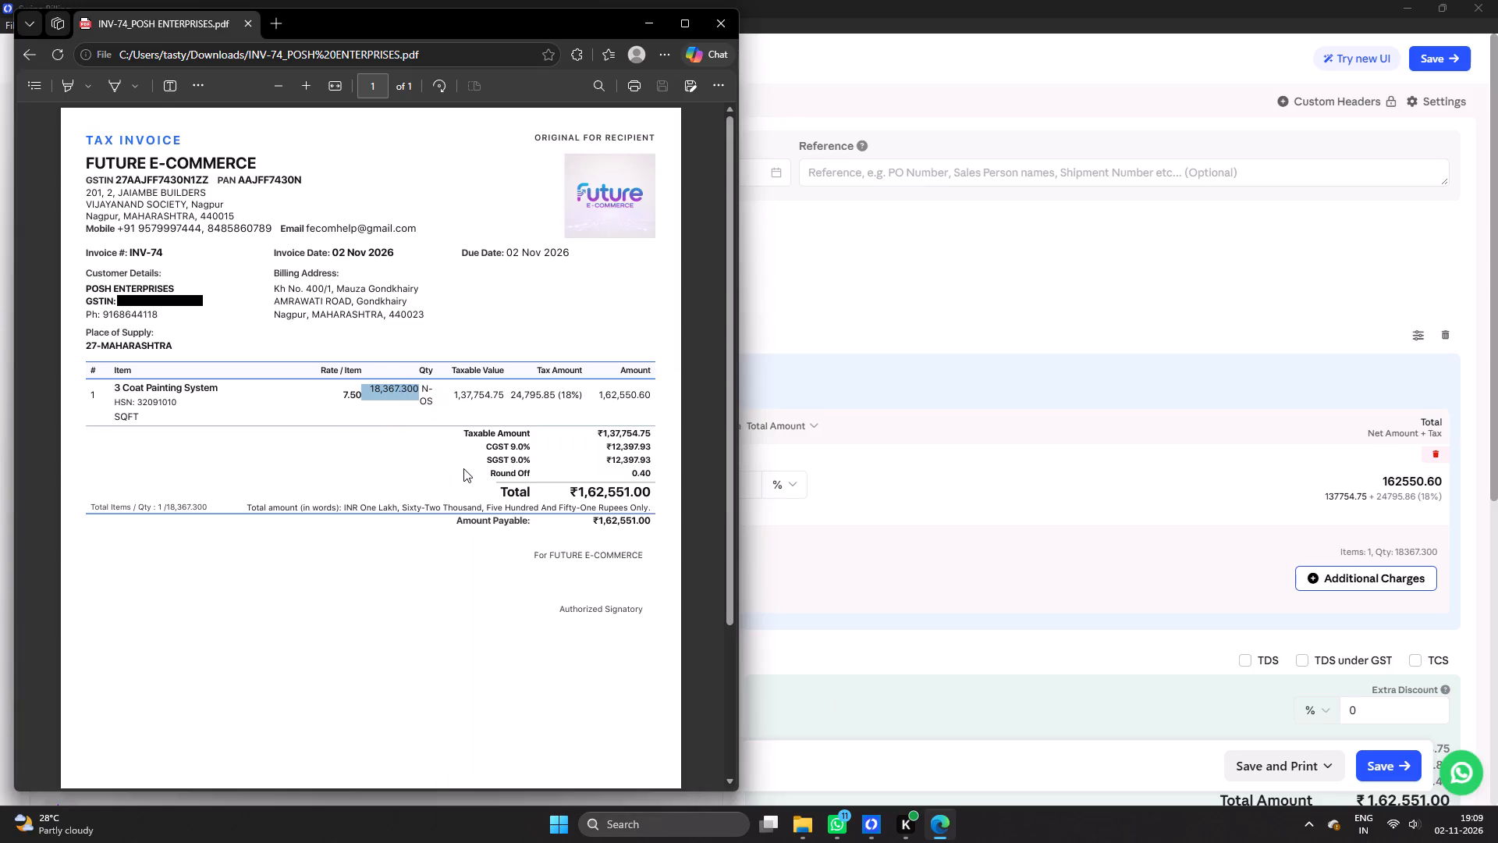
{"action": "left_click", "coordinate": [1097, 470]}
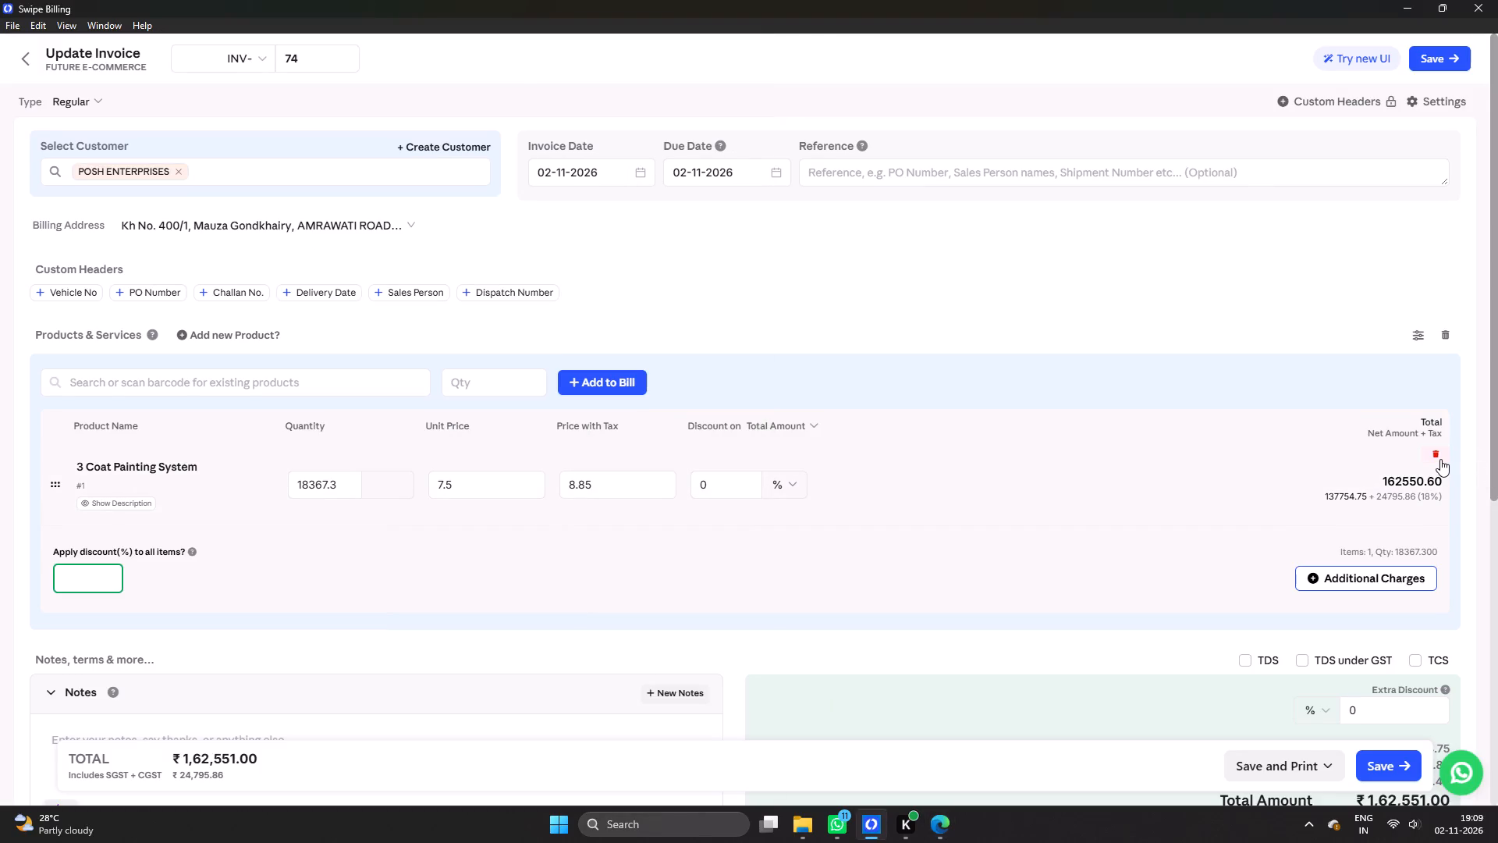
Delete the 3 Coat Painting System line from the invoice.
{"action": "left_click", "coordinate": [1440, 459]}
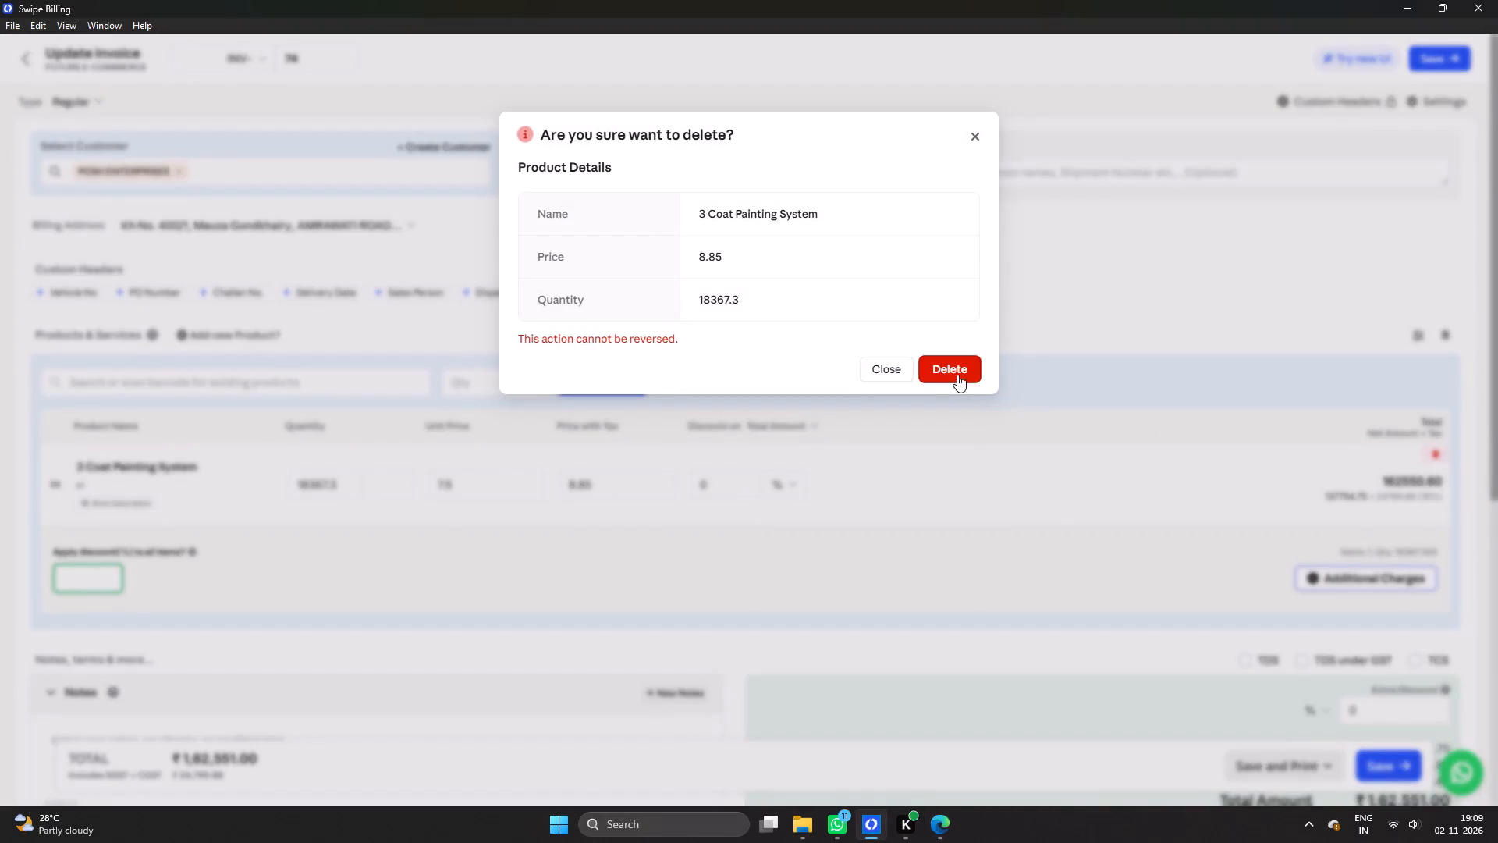
{"action": "left_click", "coordinate": [957, 375]}
Add the existing product 3 Coat Painting System to the bill again with the copied quantity of 18,367.300.
{"action": "left_click", "coordinate": [226, 375]}
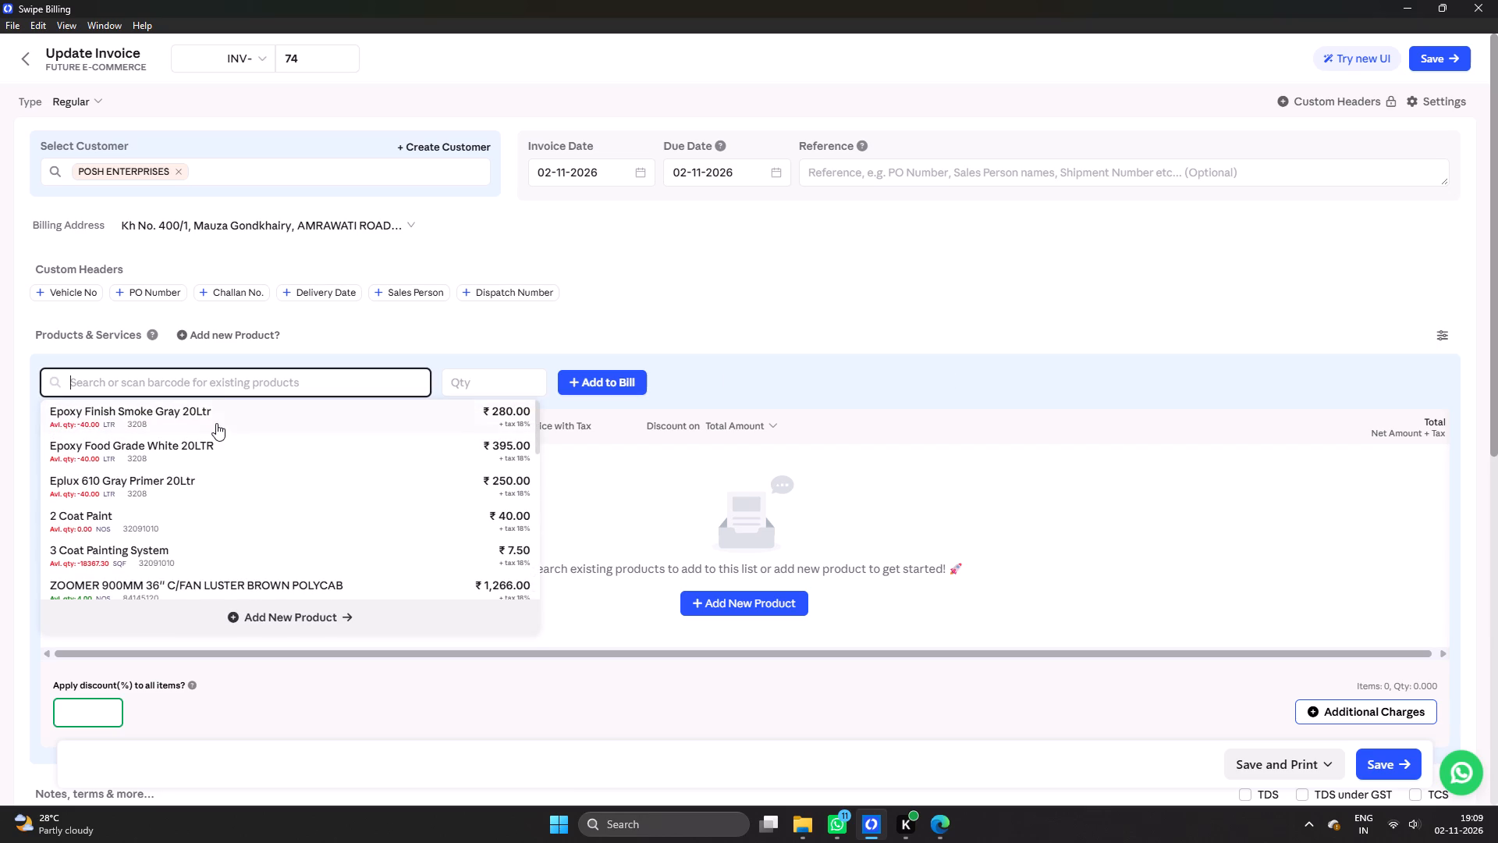
{"action": "left_click", "coordinate": [193, 549]}
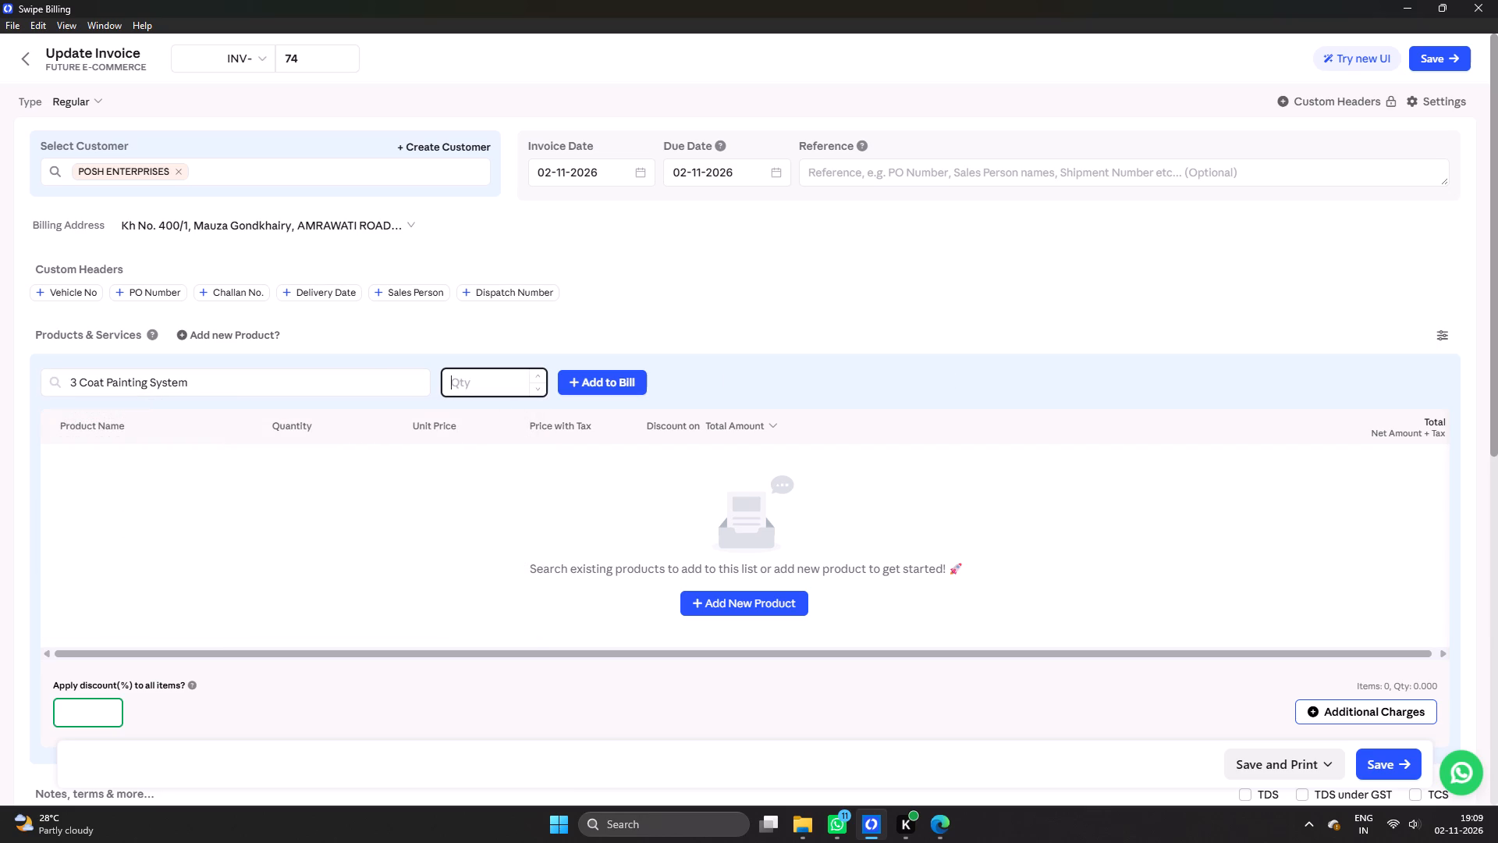
{"action": "key", "text": "ctrl+v"}
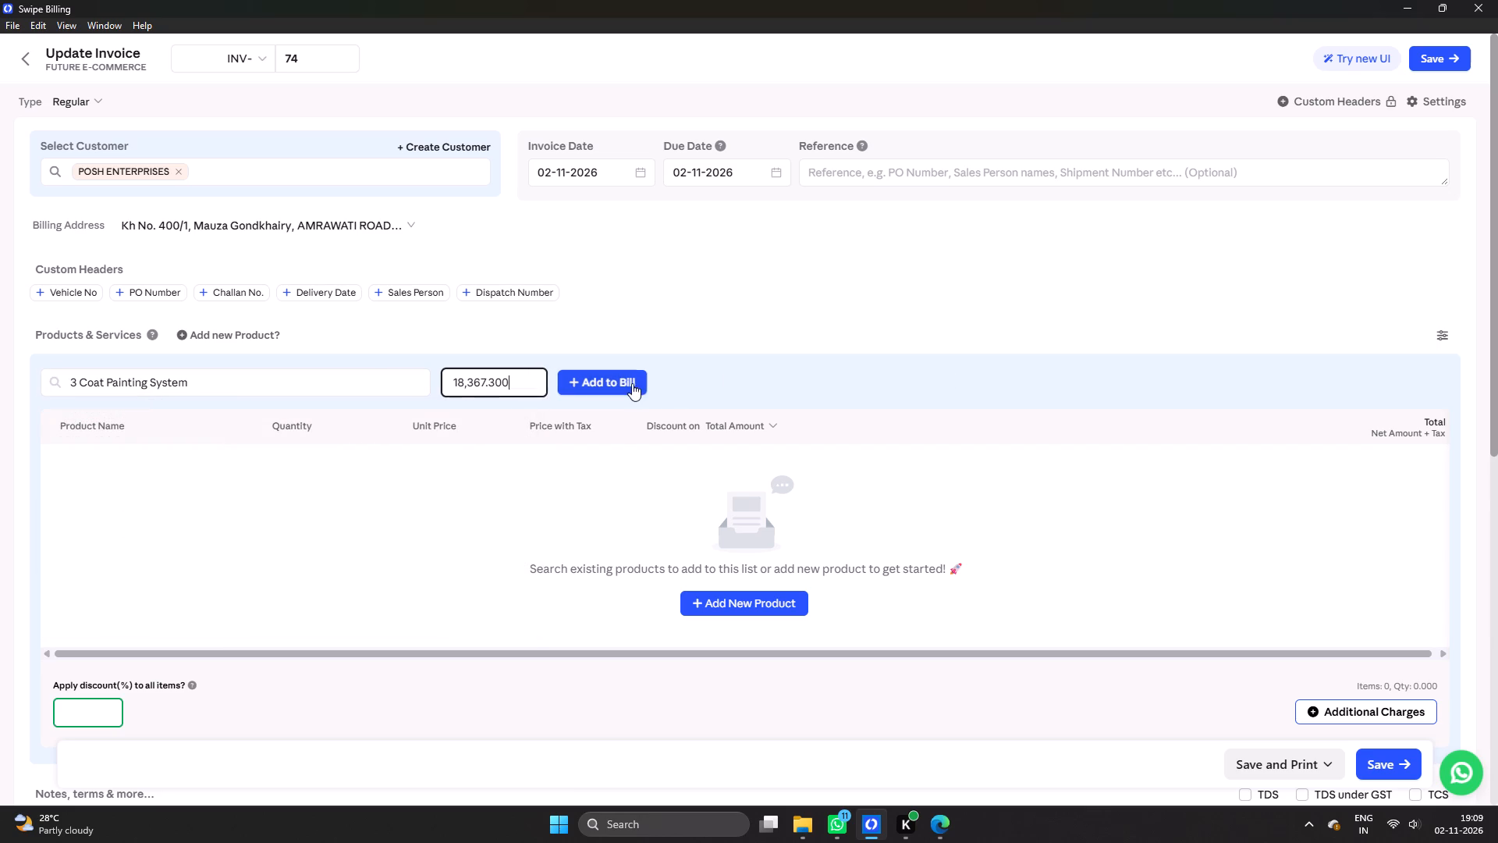
{"action": "left_click", "coordinate": [632, 383]}
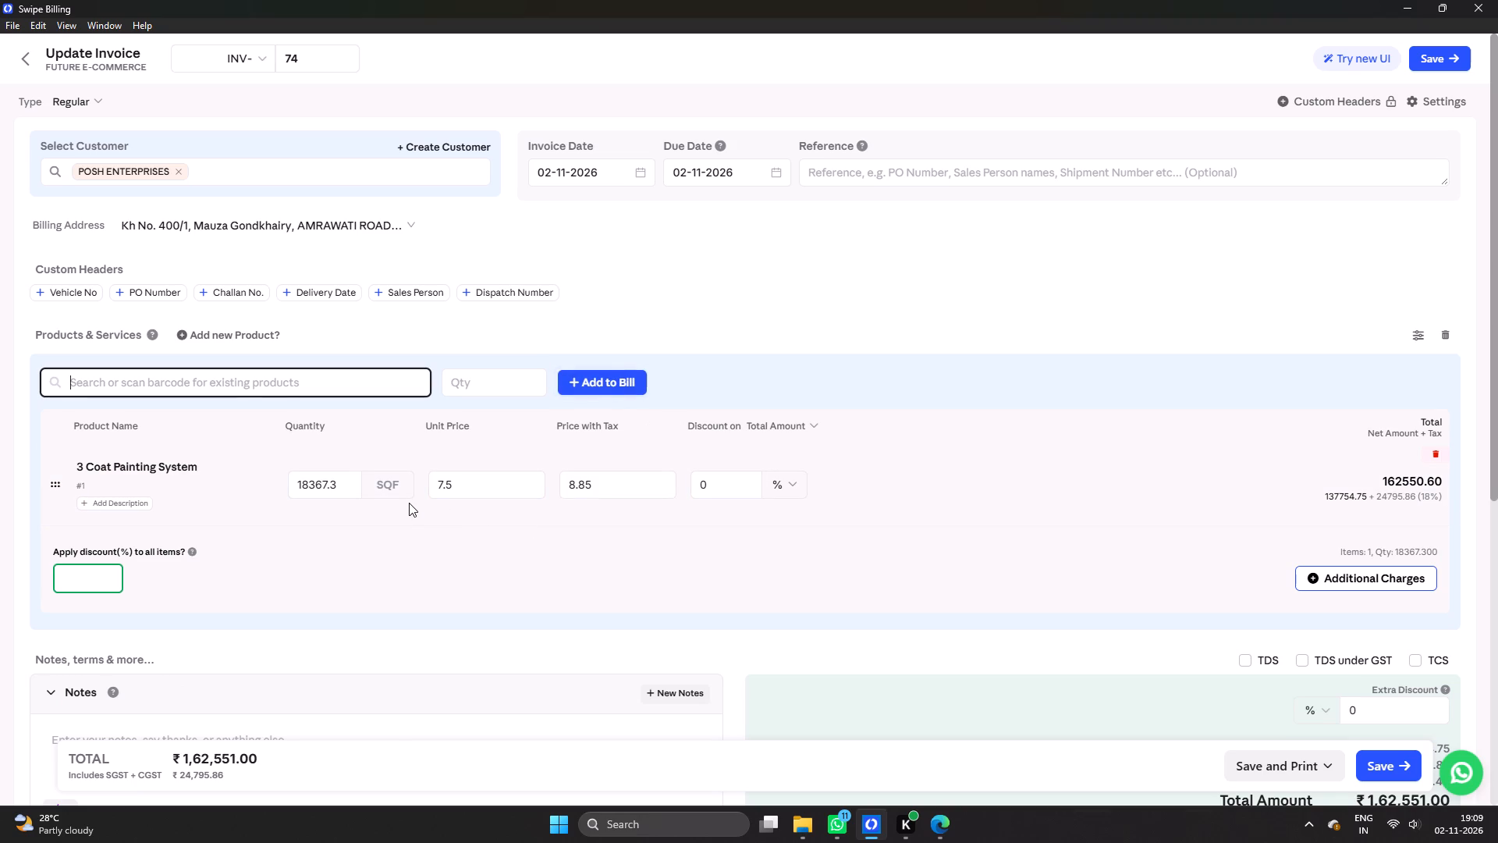
Compare the re-added line with the earlier PDF in Microsoft Edge and check its quantity for trailing decimals.
{"action": "left_click", "coordinate": [946, 834]}
{"action": "scroll", "coordinate": [1456, 525], "scroll_direction": "down", "scroll_amount": 4}
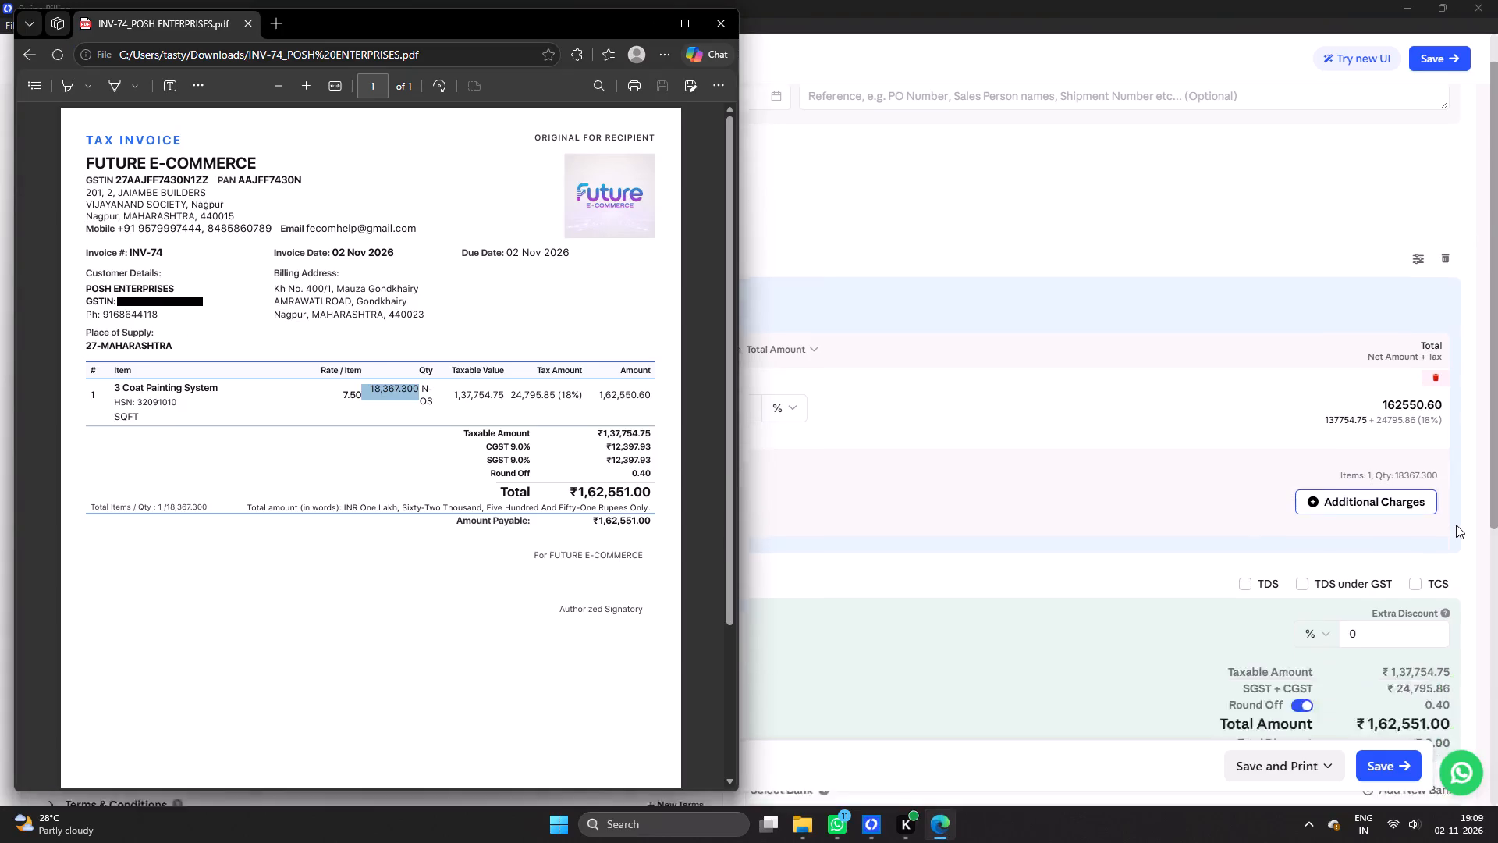
{"action": "left_click", "coordinate": [939, 832]}
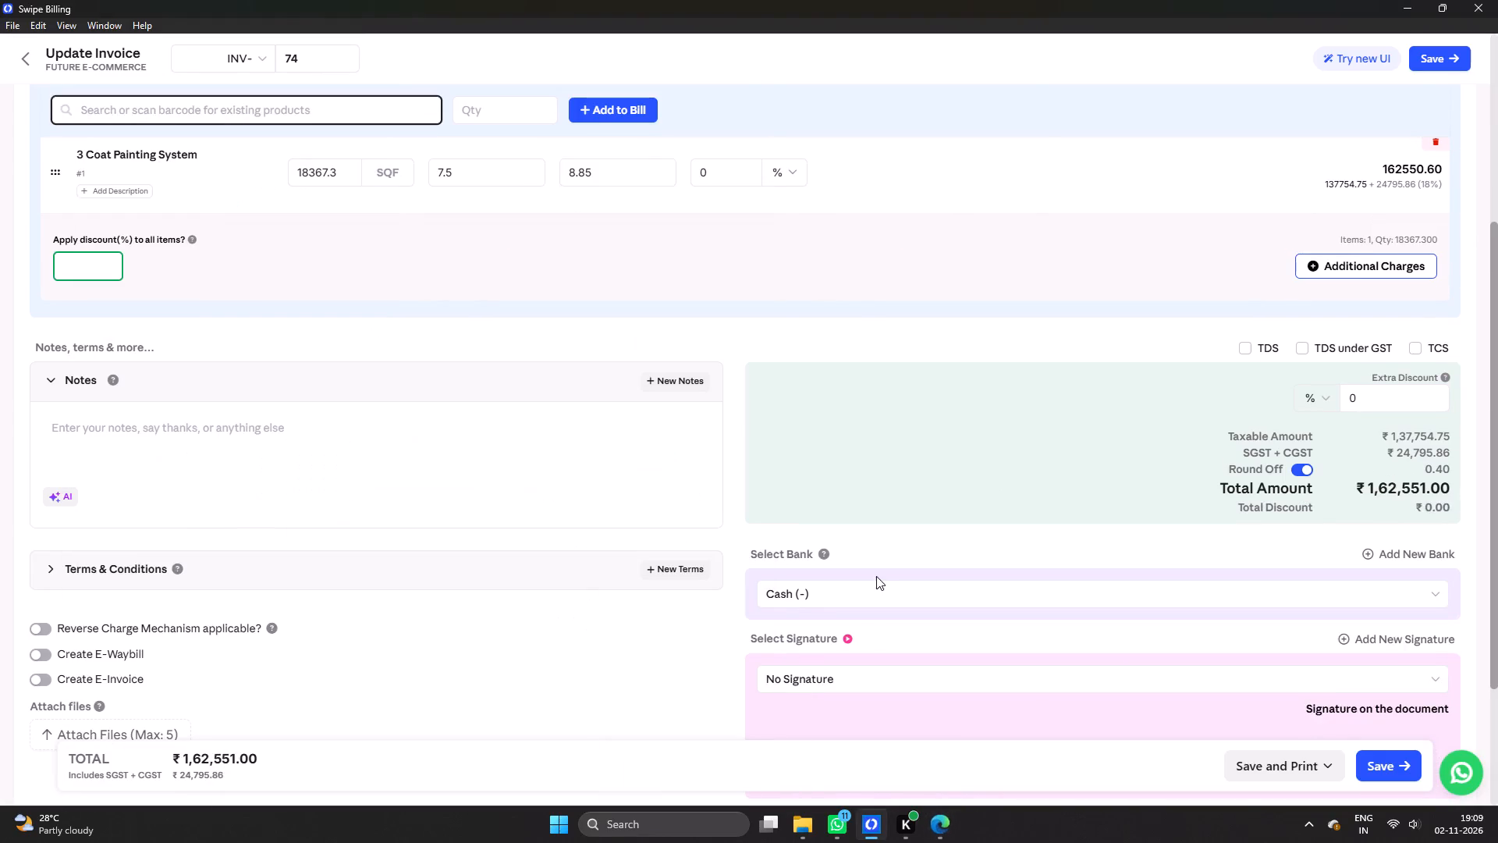
{"action": "scroll", "coordinate": [678, 458], "scroll_direction": "up", "scroll_amount": 2}
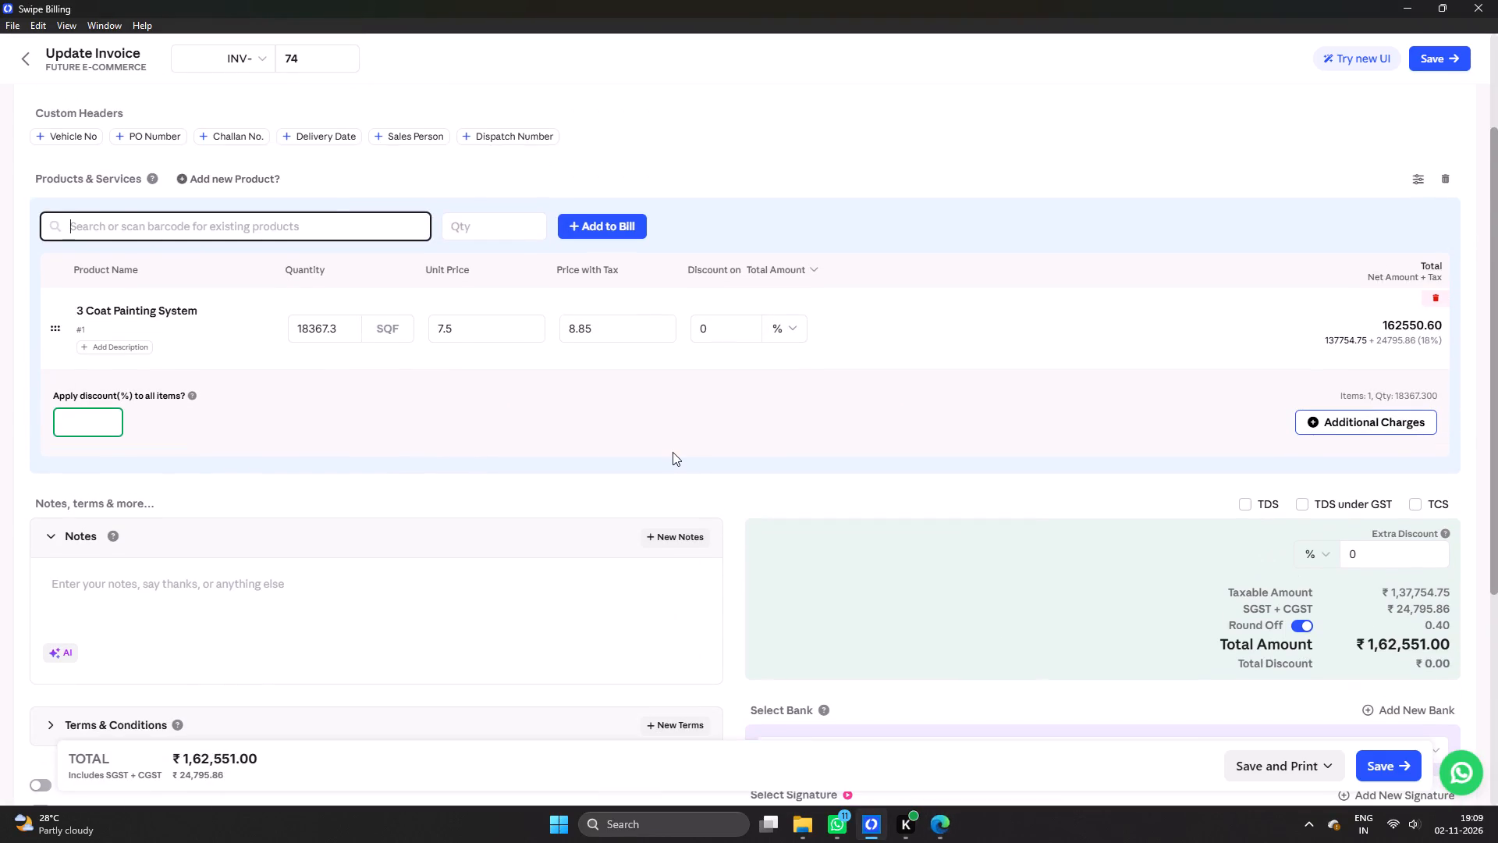
{"action": "left_click", "coordinate": [323, 329]}
{"action": "key", "text": "Right"}
{"action": "key", "text": "Right"}
{"action": "key", "text": "Right"}
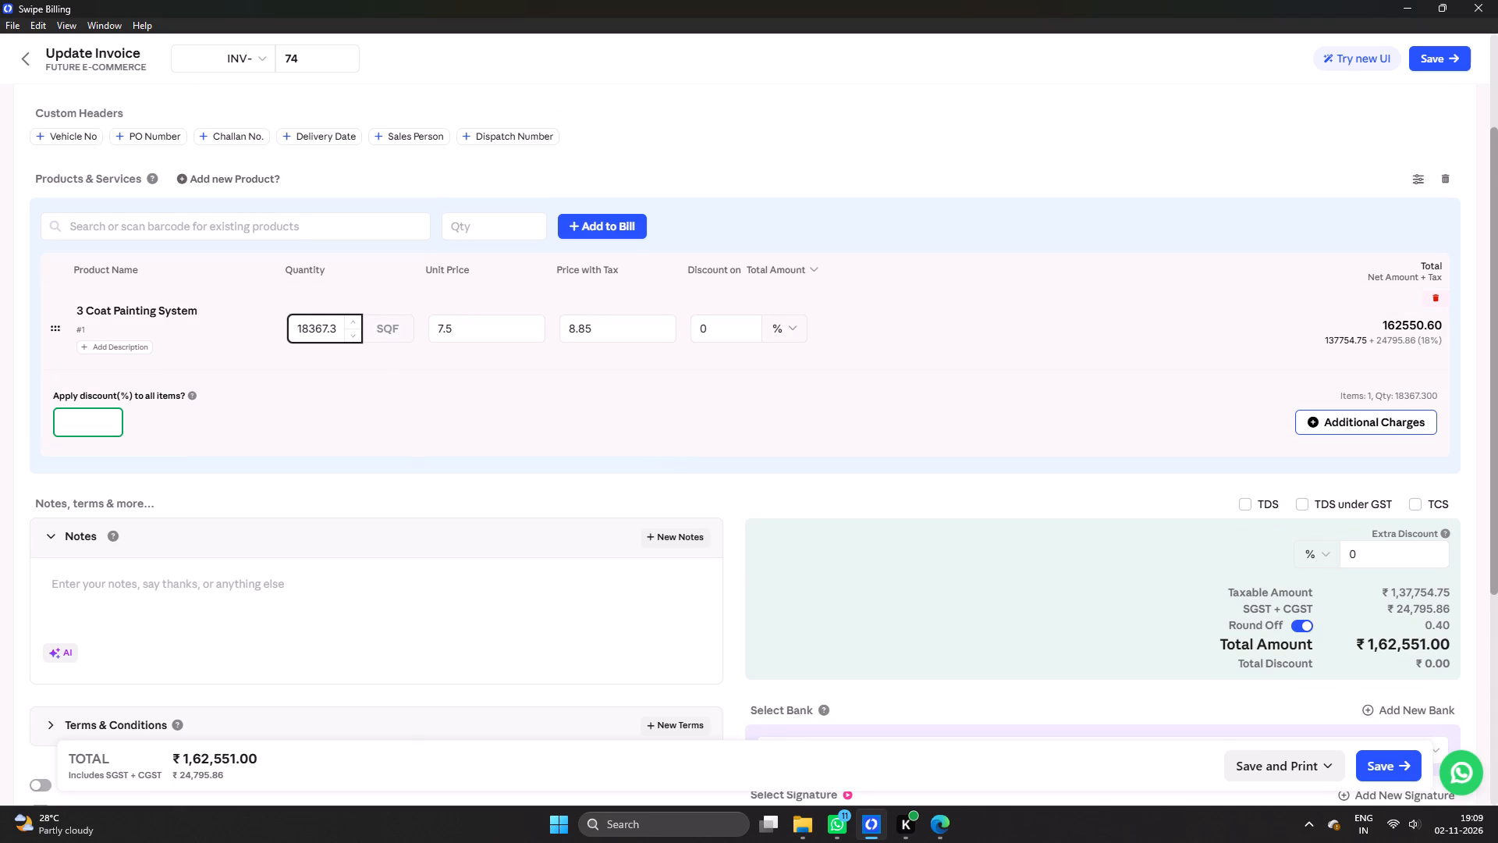
{"action": "key", "text": "Right"}
{"action": "key", "text": "Right"}
{"action": "key", "text": "Delete"}
{"action": "key", "text": "Delete"}
Save the updated invoice INV-74.
{"action": "left_click", "coordinate": [1436, 51]}
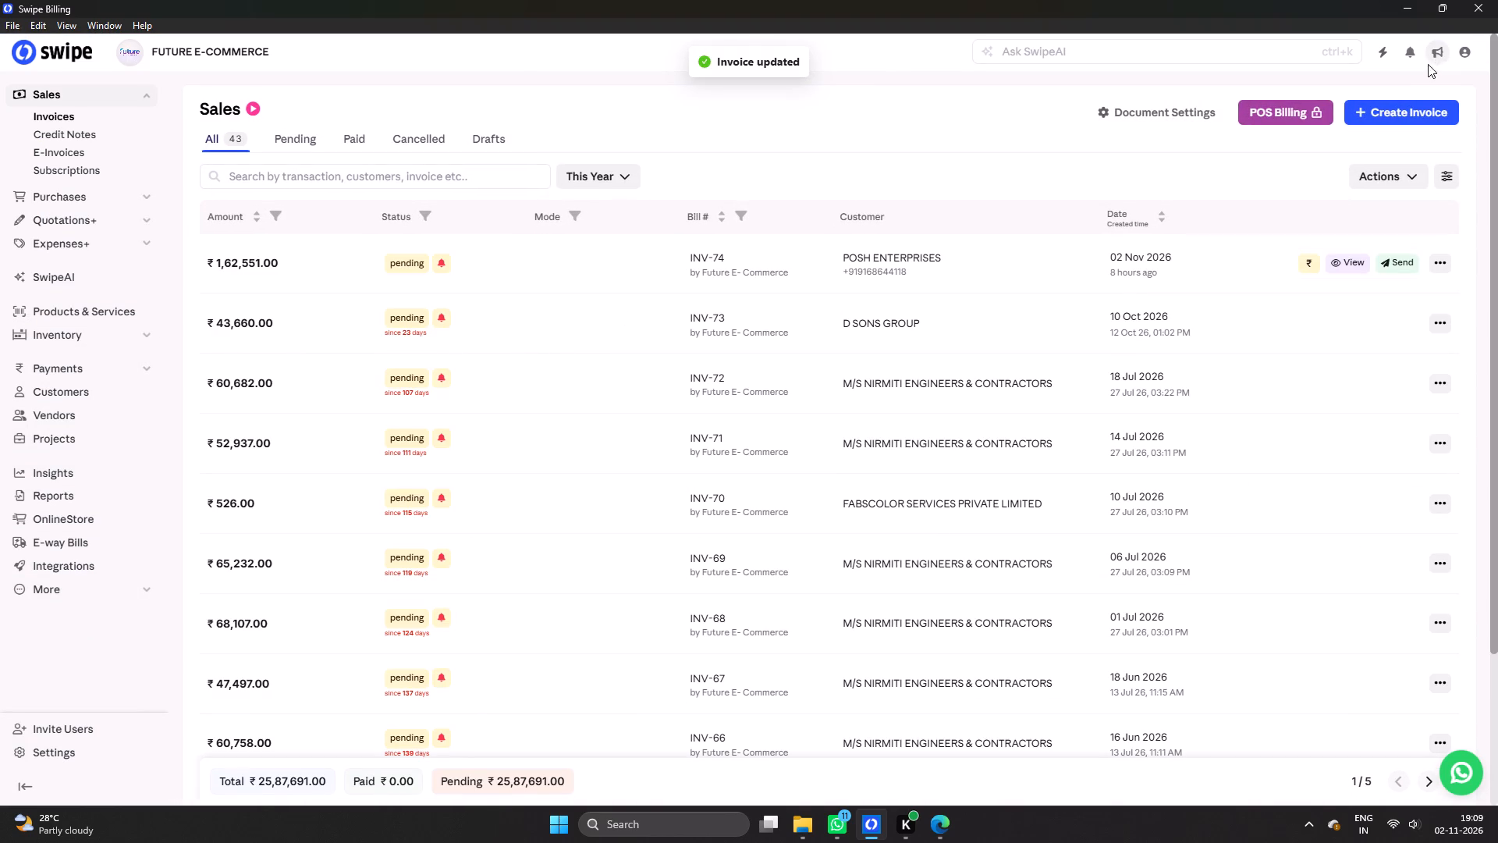
Download the PDF of invoice INV-74 and save it to the Desktop as INV-74_POSH ENTERPRISES.
{"action": "left_click", "coordinate": [1447, 256]}
{"action": "left_click", "coordinate": [1356, 322]}
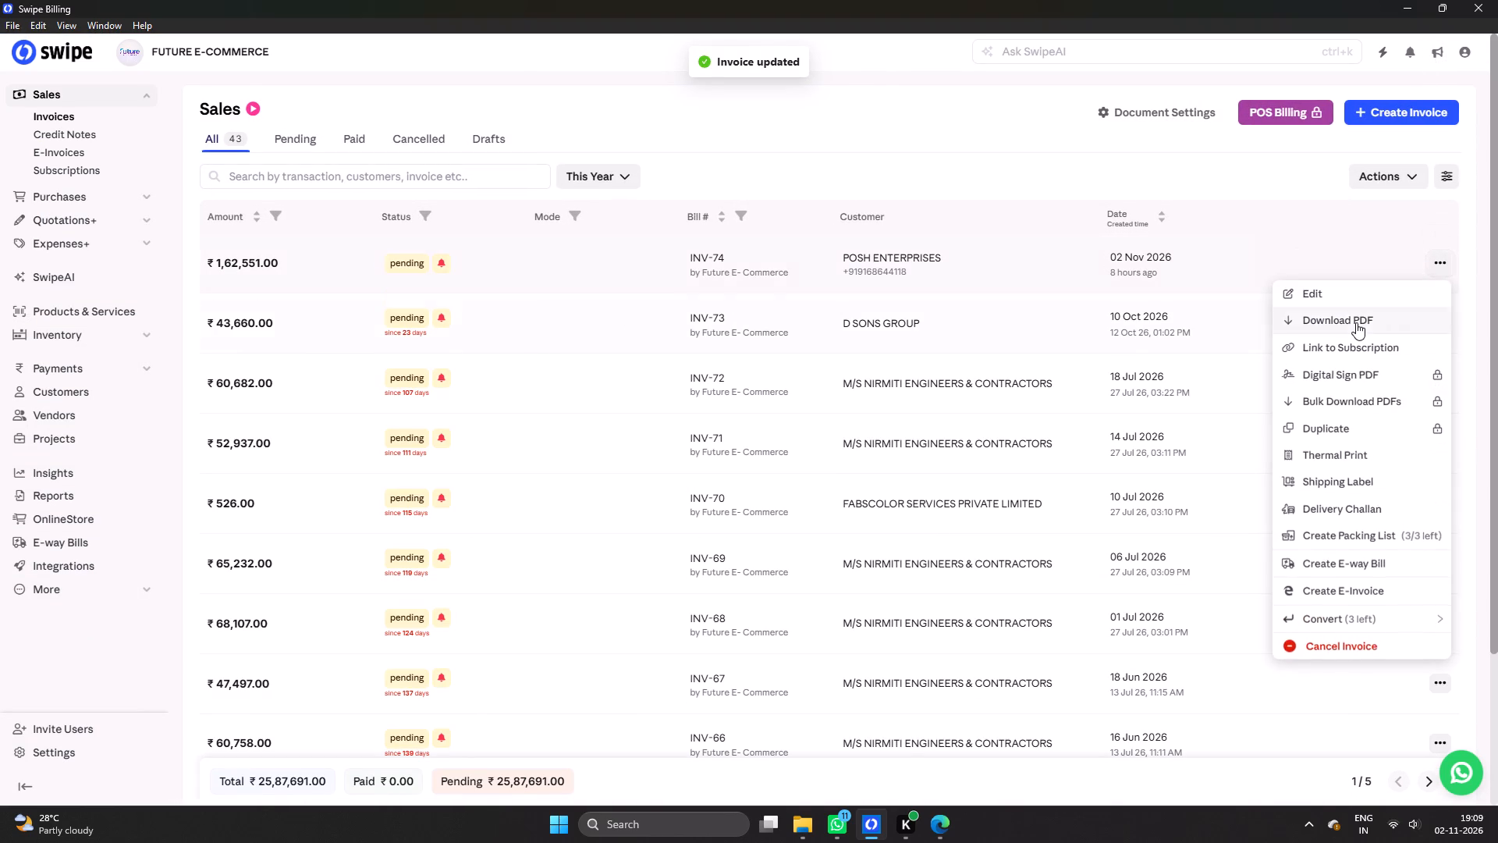
{"action": "left_click", "coordinate": [84, 201]}
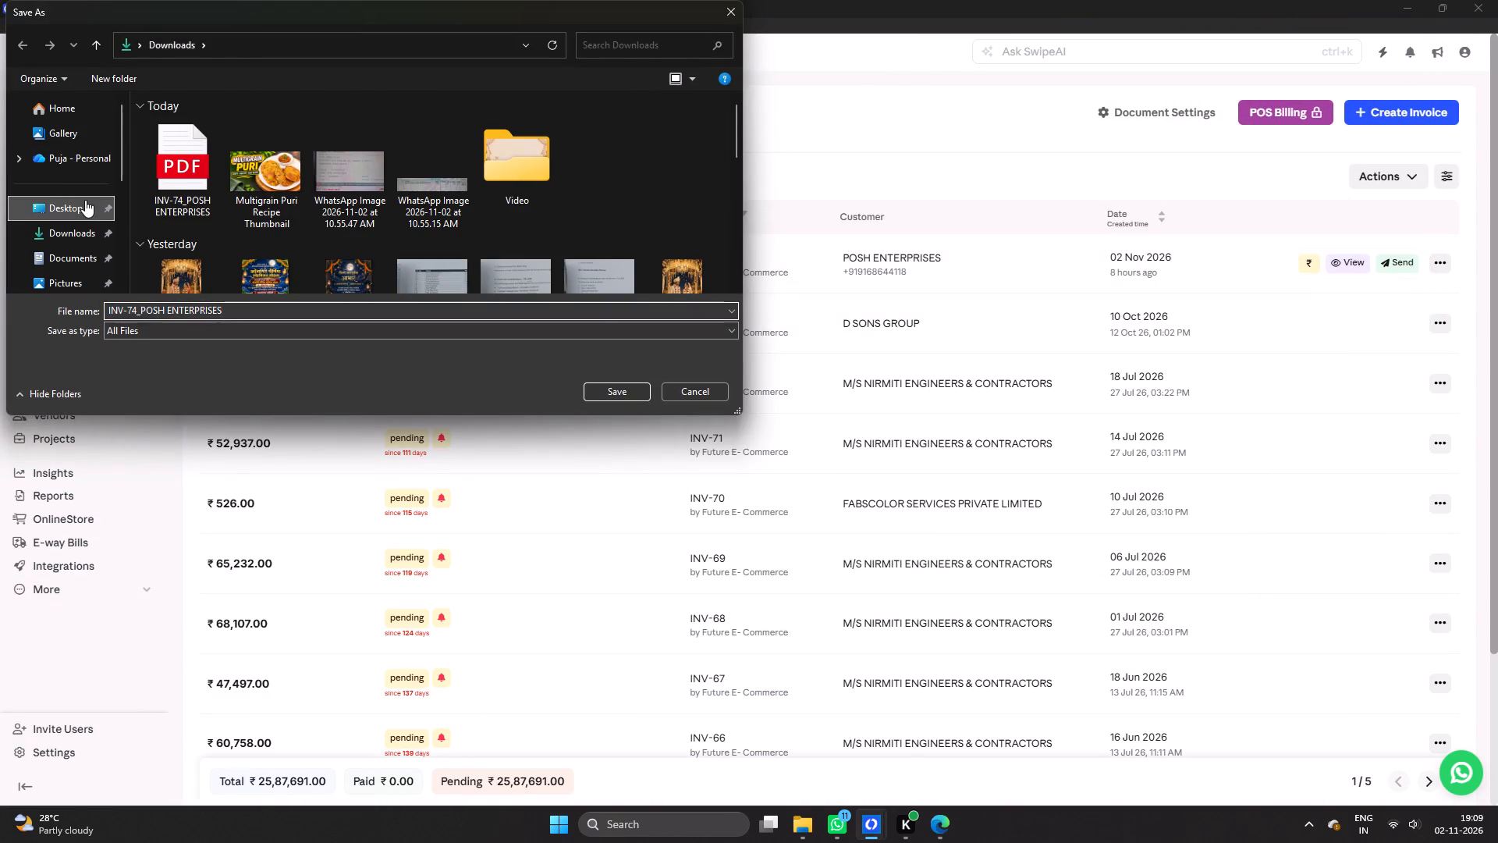
{"action": "left_click_drag", "start_coordinate": [604, 386], "coordinate": [642, 397]}
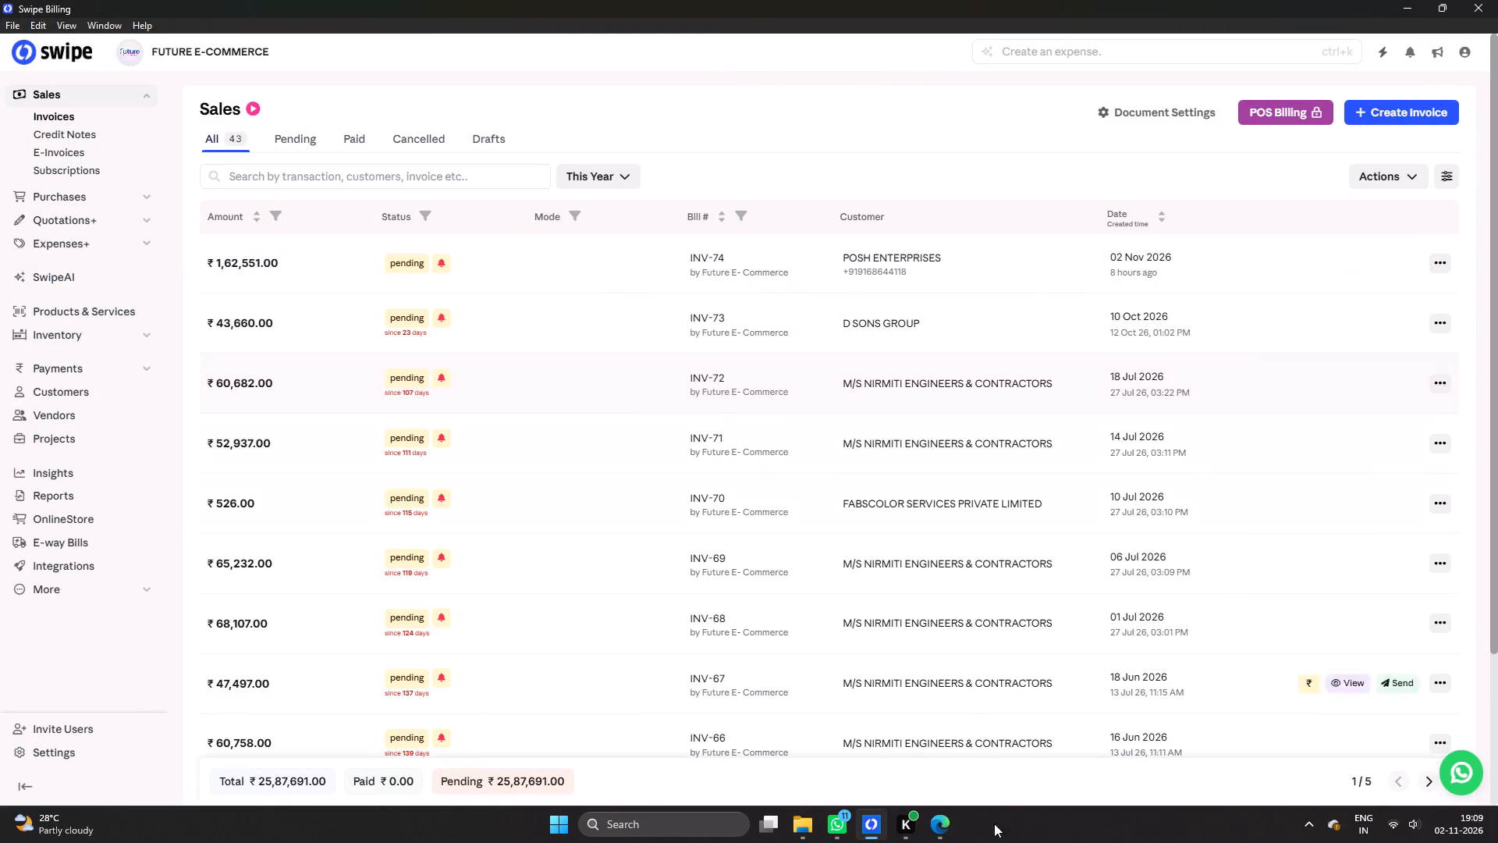
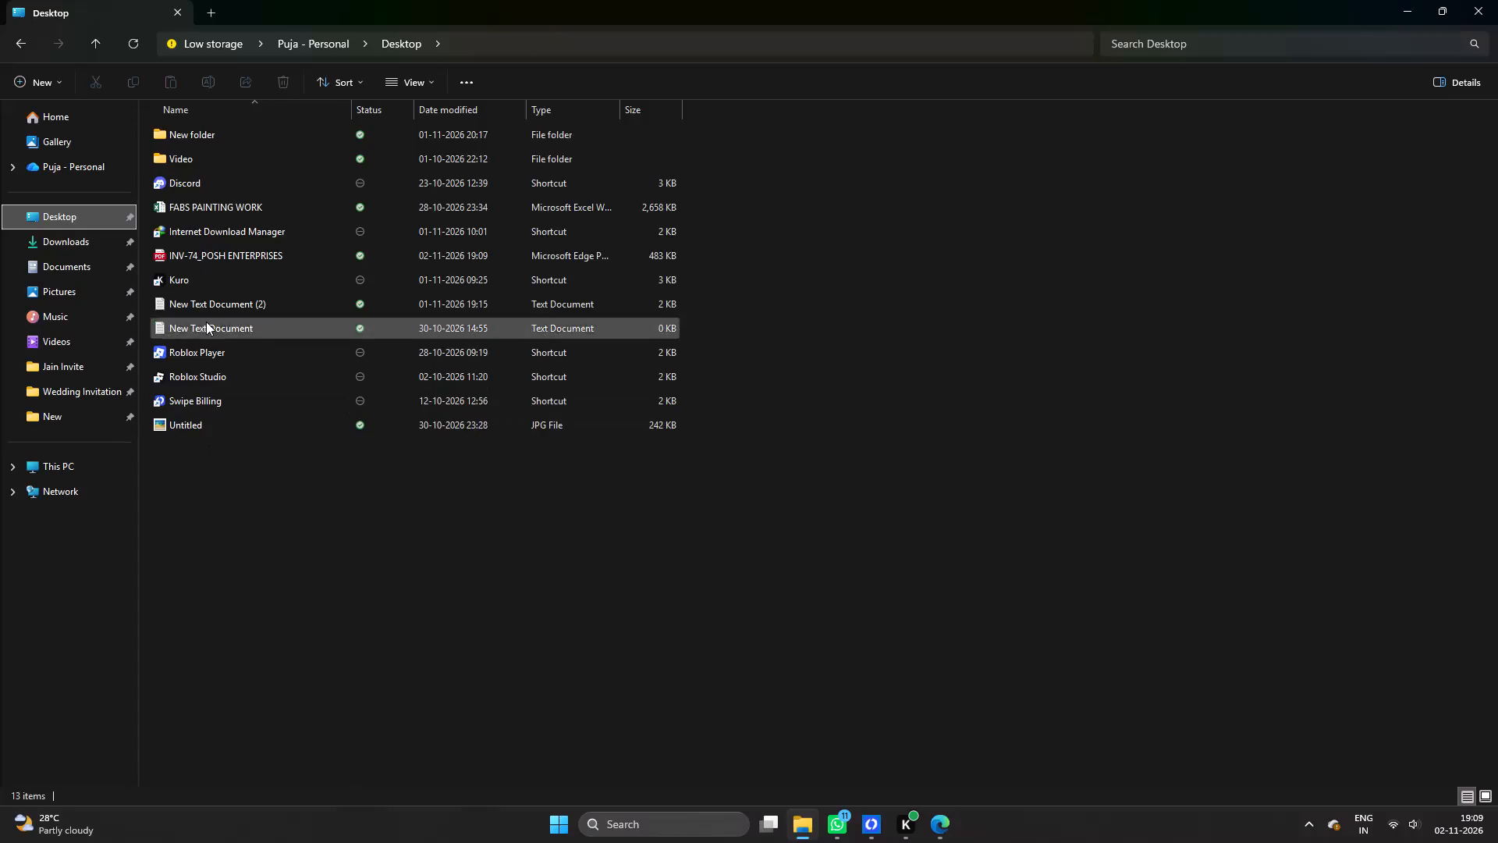
Open the INV-74_POSH ENTERPRISES PDF from the Desktop and review the 3 Coat Painting System line.
{"action": "double_click", "coordinate": [210, 253]}
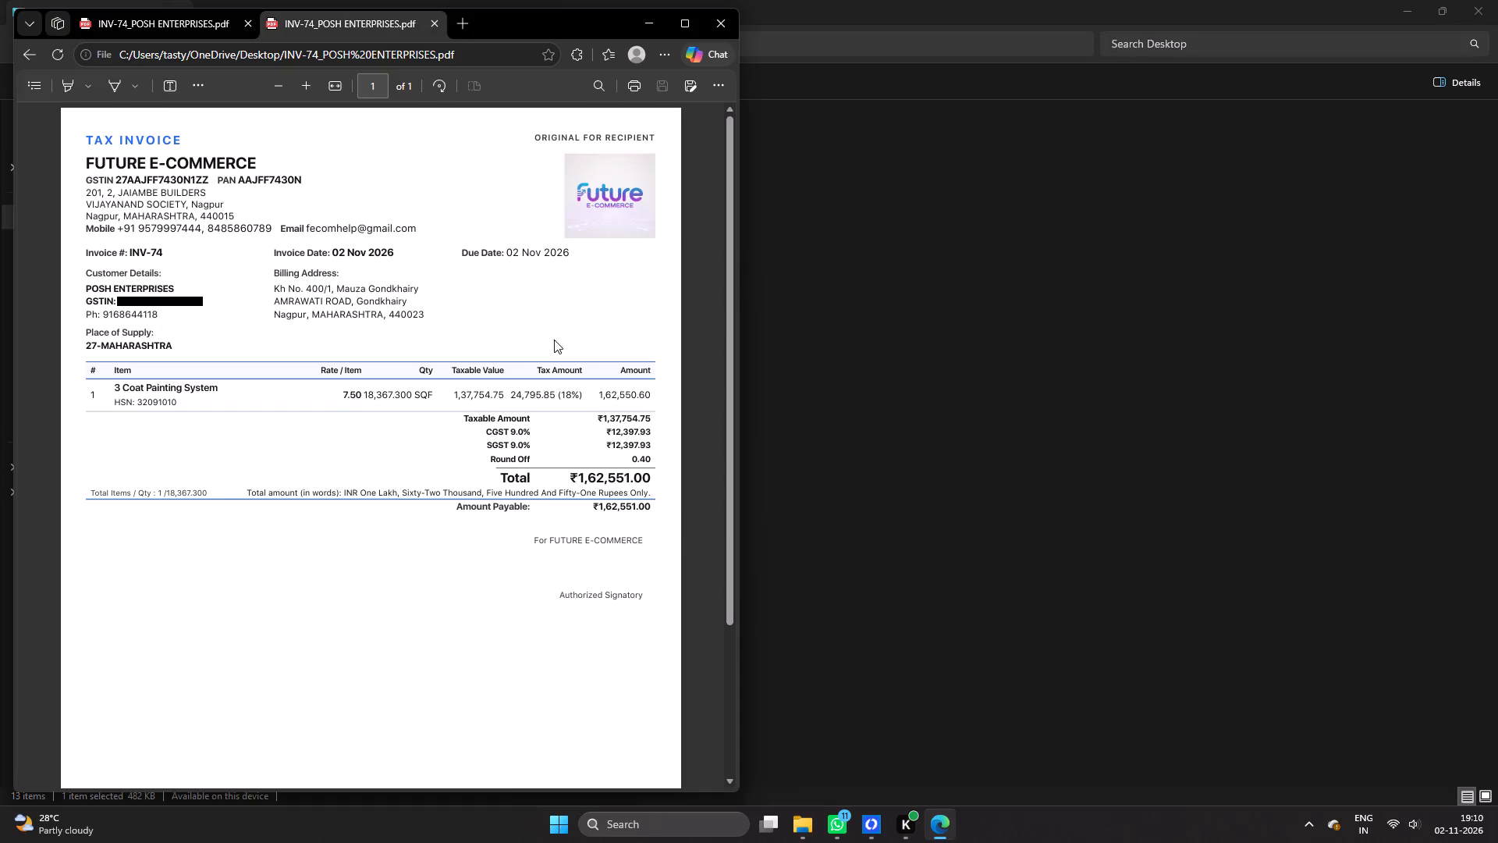
In Swipe Billing, reopen invoice INV-74 for editing, check the painting line's quantity for hidden decimals, and return to the sales list without saving.
{"action": "left_click", "coordinate": [870, 826]}
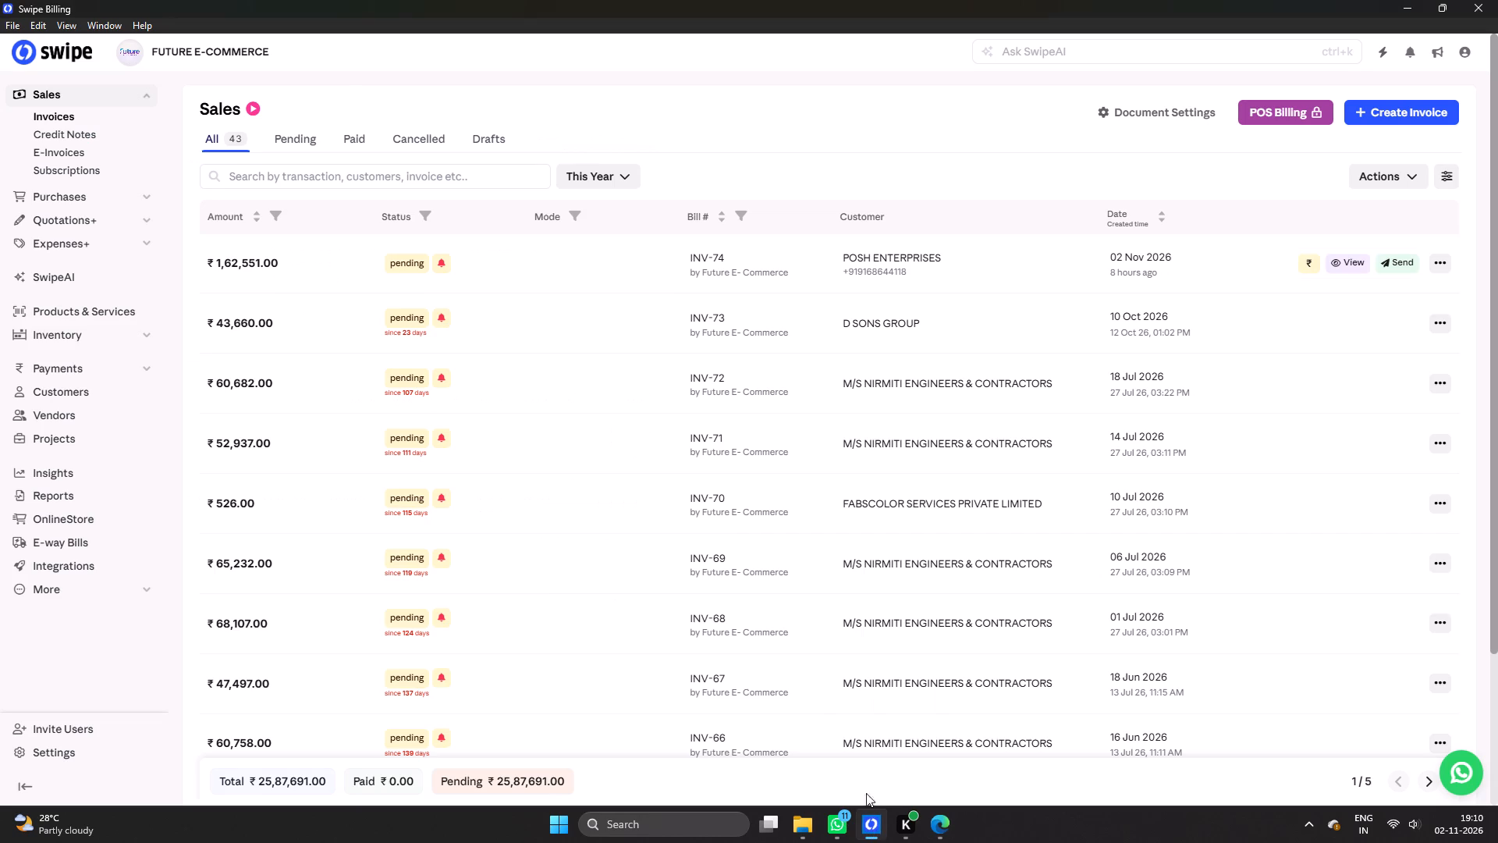
{"action": "left_click", "coordinate": [1449, 267]}
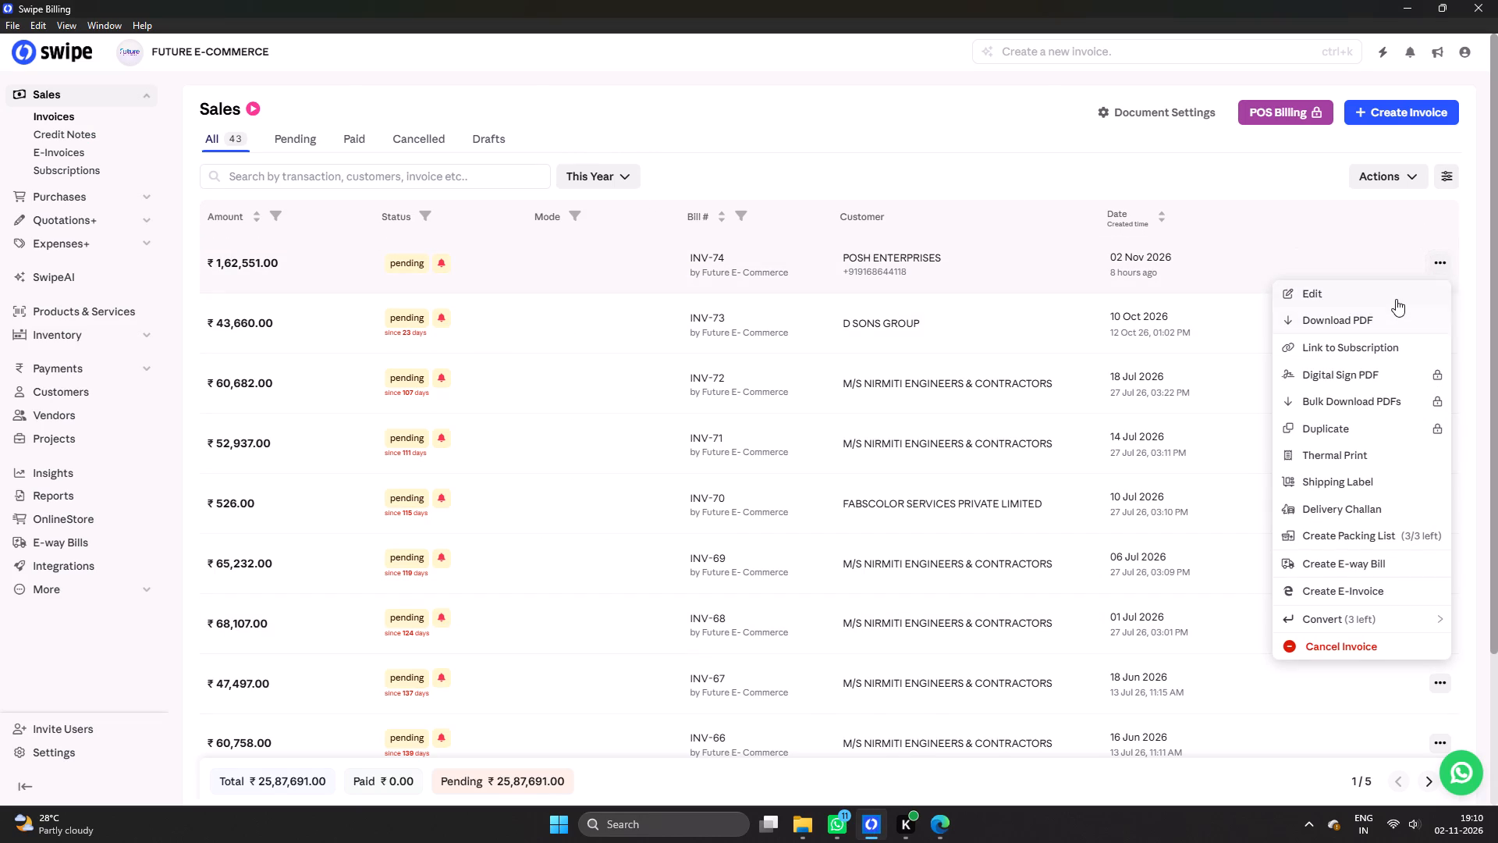
{"action": "left_click", "coordinate": [1396, 299]}
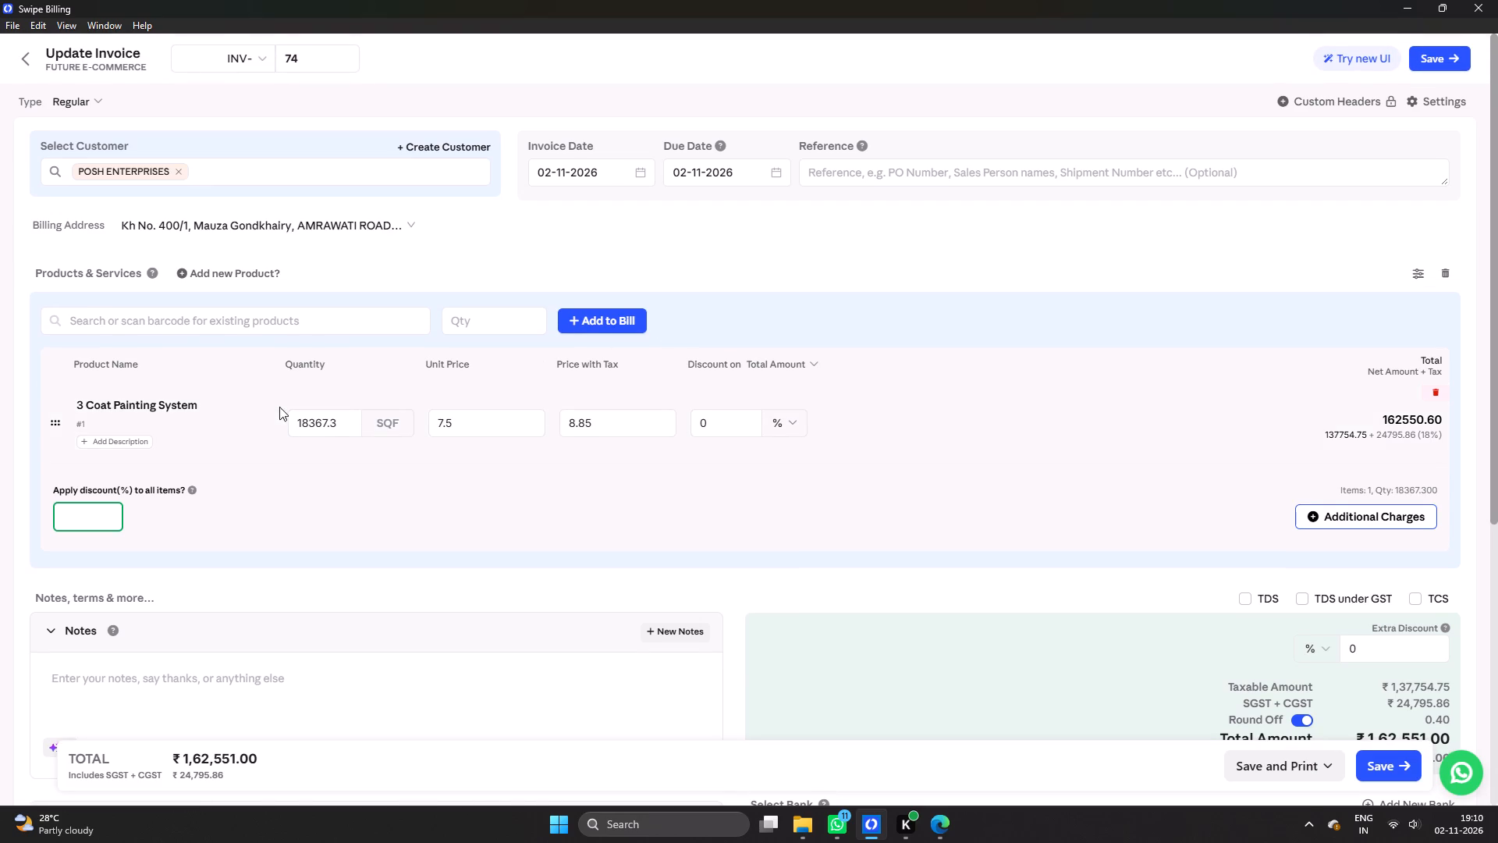
{"action": "left_click", "coordinate": [334, 418]}
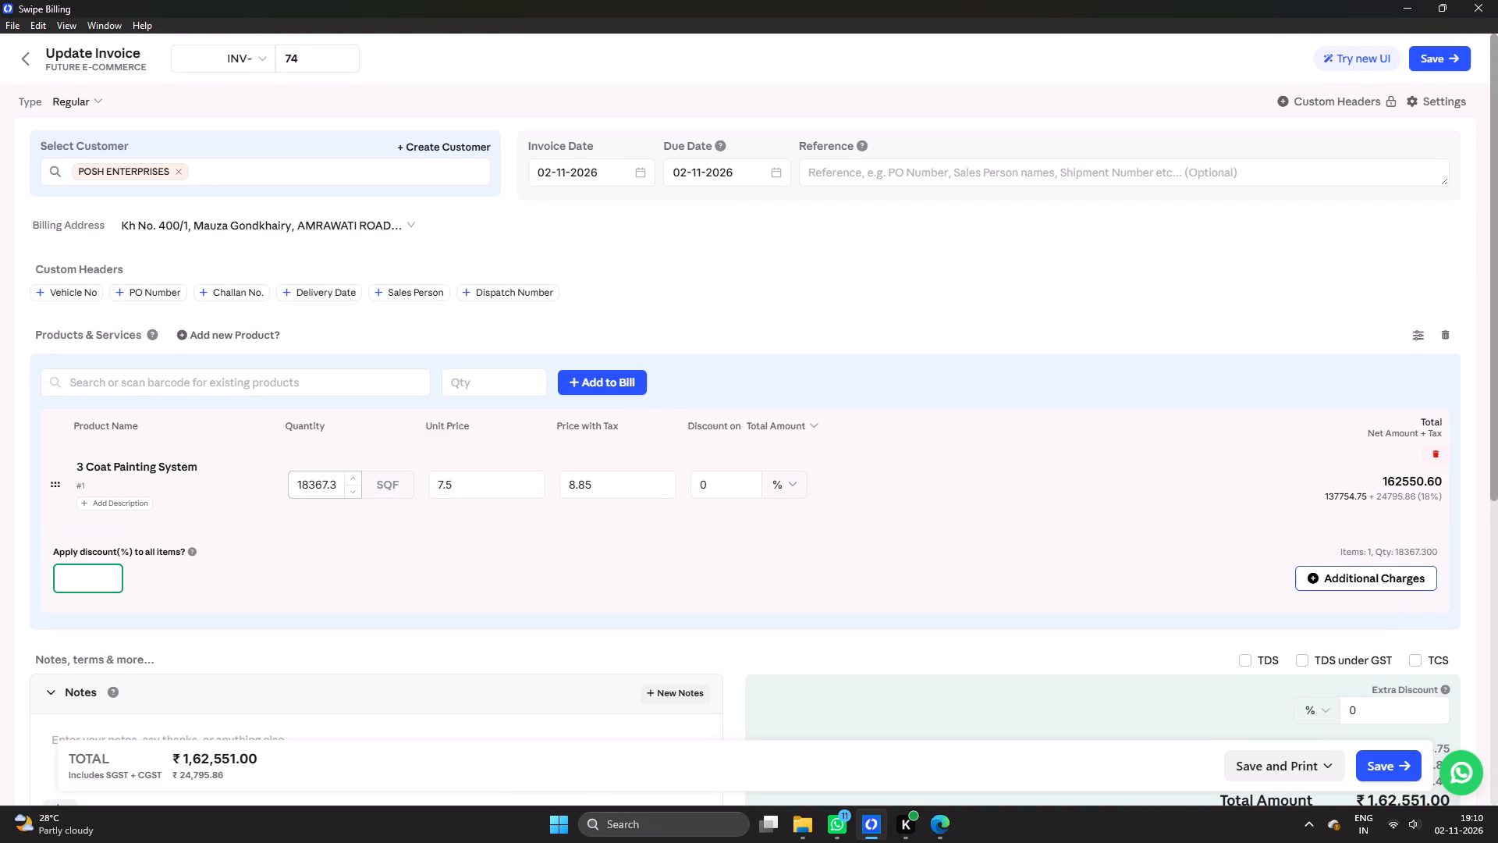
{"action": "left_click", "coordinate": [337, 484]}
{"action": "left_click", "coordinate": [335, 518]}
{"action": "key", "text": "Right"}
{"action": "key", "text": "Right"}
{"action": "key", "text": "Right"}
{"action": "key", "text": "Right"}
{"action": "key", "text": "Right"}
{"action": "key", "text": "Right"}
{"action": "left_click", "coordinate": [30, 62]}
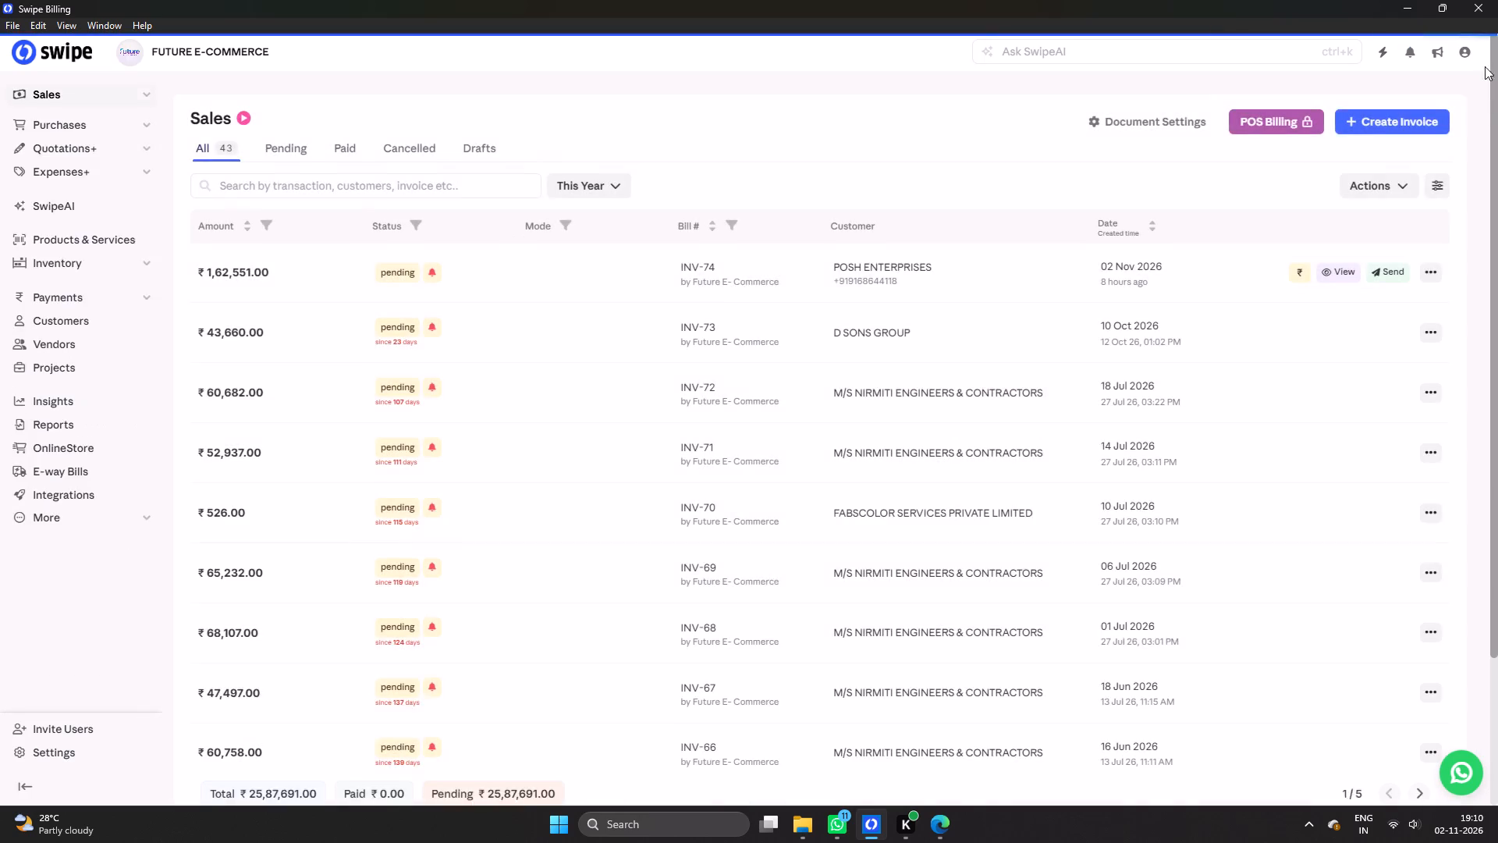
Minimise Swipe Billing and close the Microsoft Edge window holding the INV-74 PDFs.
{"action": "left_click", "coordinate": [1404, 1]}
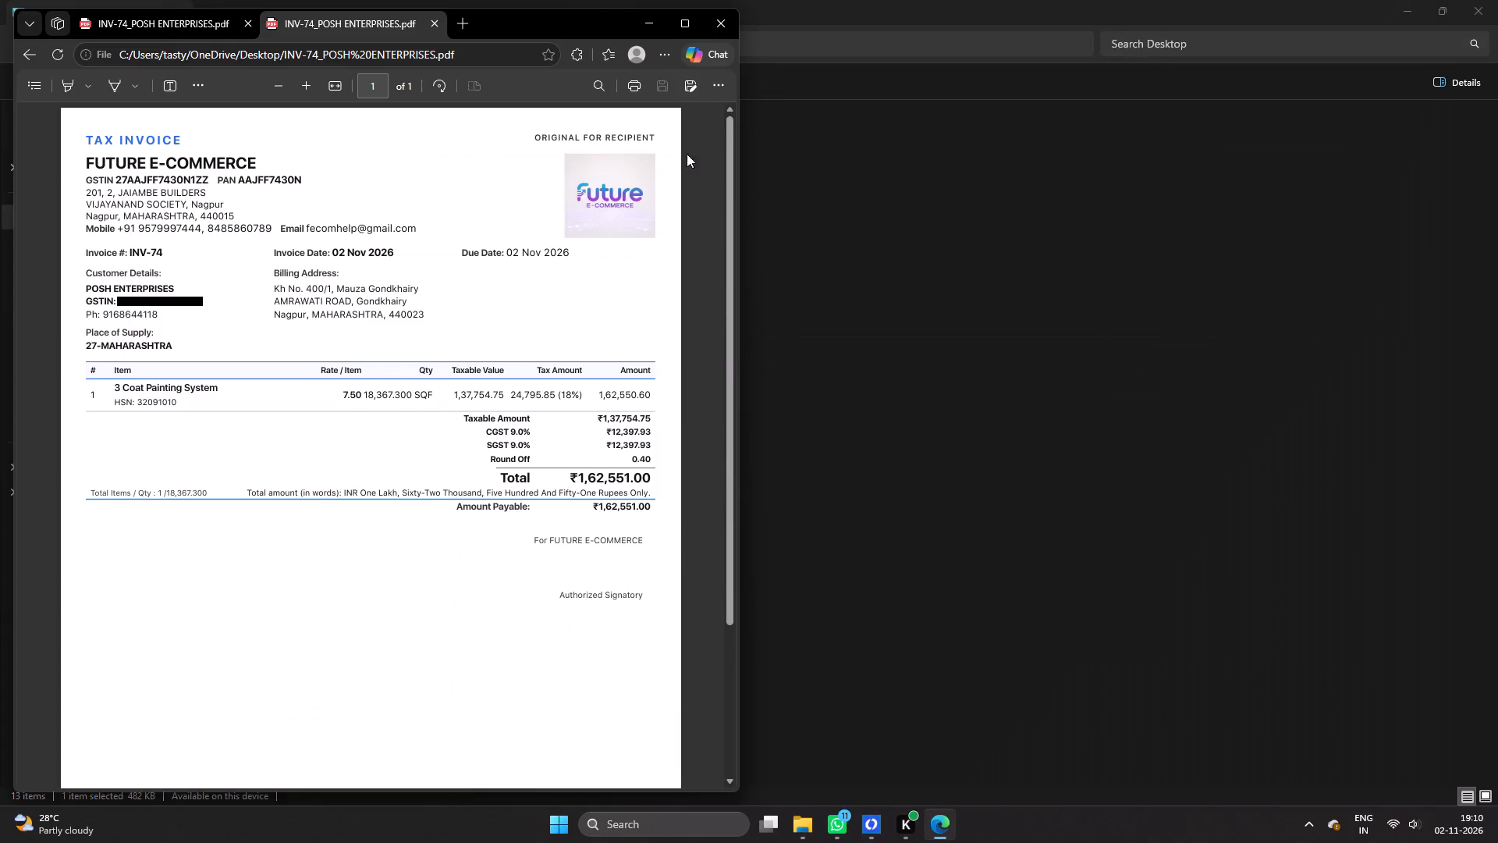
{"action": "left_click", "coordinate": [711, 24]}
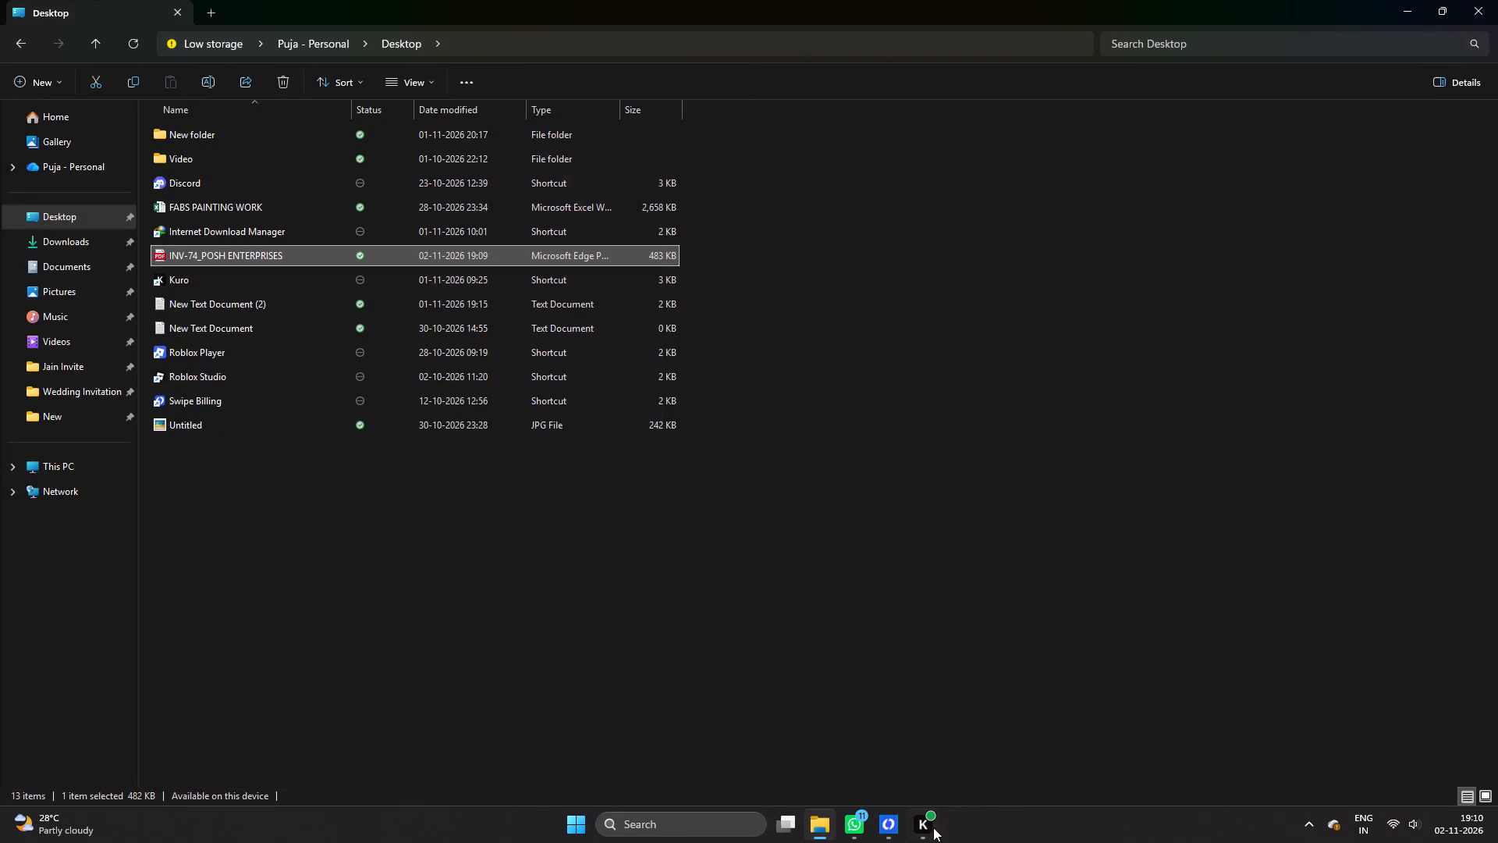
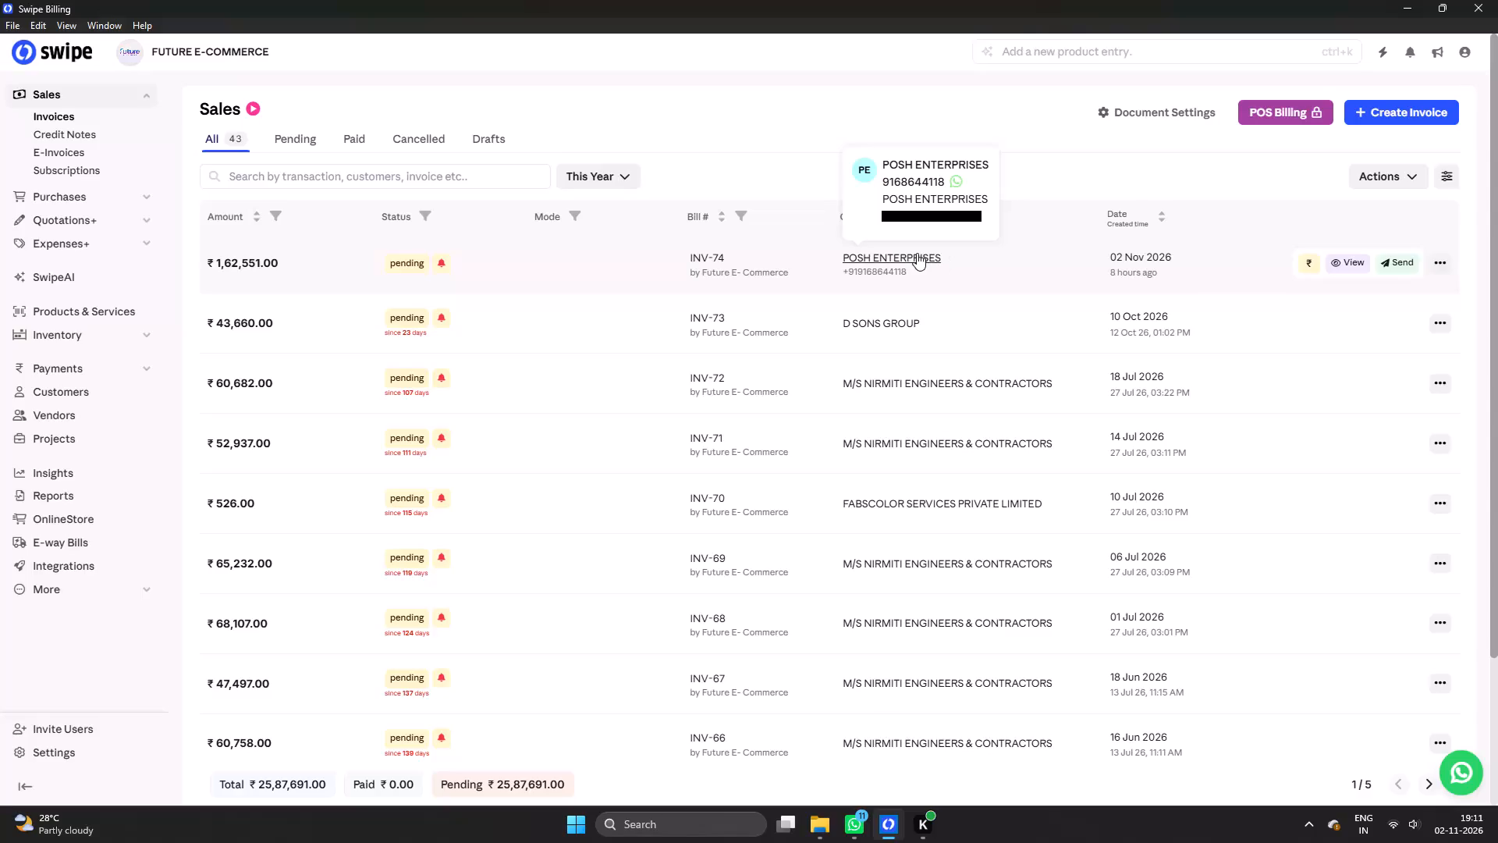
Open POSH ENTERPRISES invoice INV-74 for editing from the sales list.
{"action": "left_click", "coordinate": [1447, 262]}
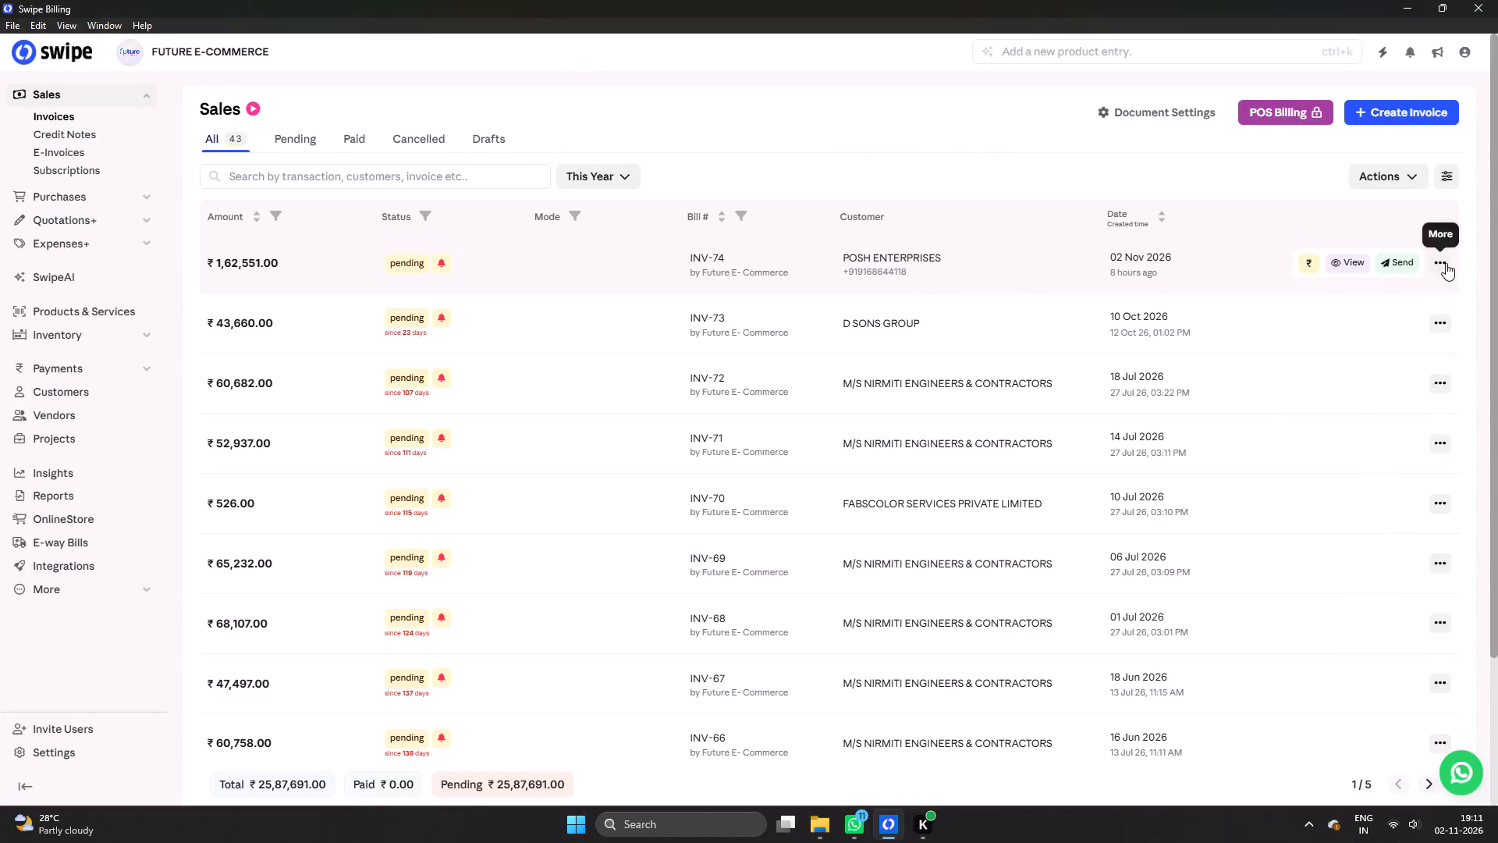
{"action": "left_click", "coordinate": [1397, 296]}
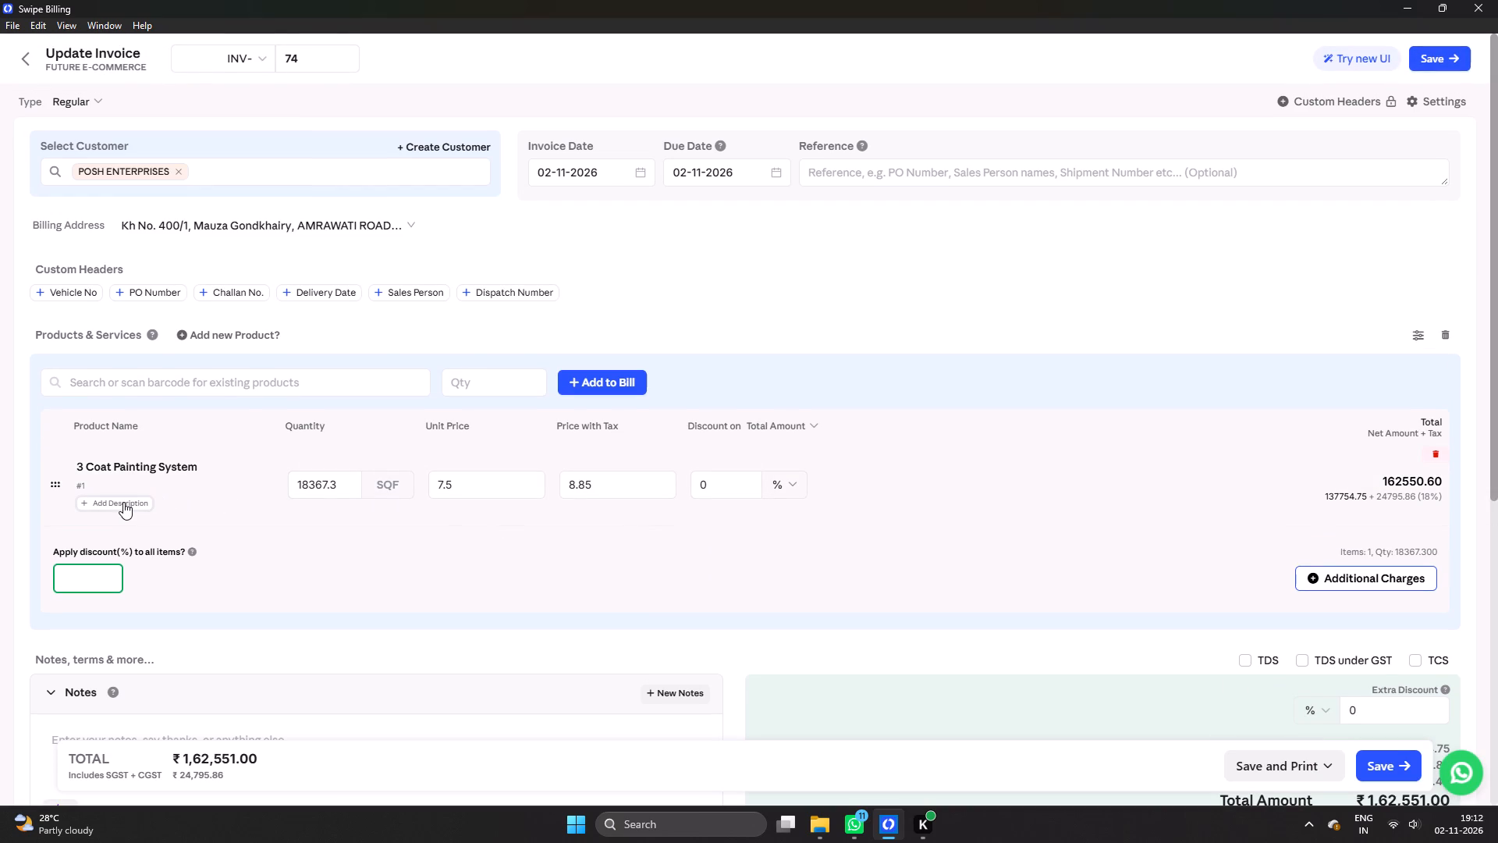
Check the 3 Coat Painting System quantity for hidden decimals and review the invoice's tax, round-off and total amounts.
{"action": "left_click", "coordinate": [296, 488]}
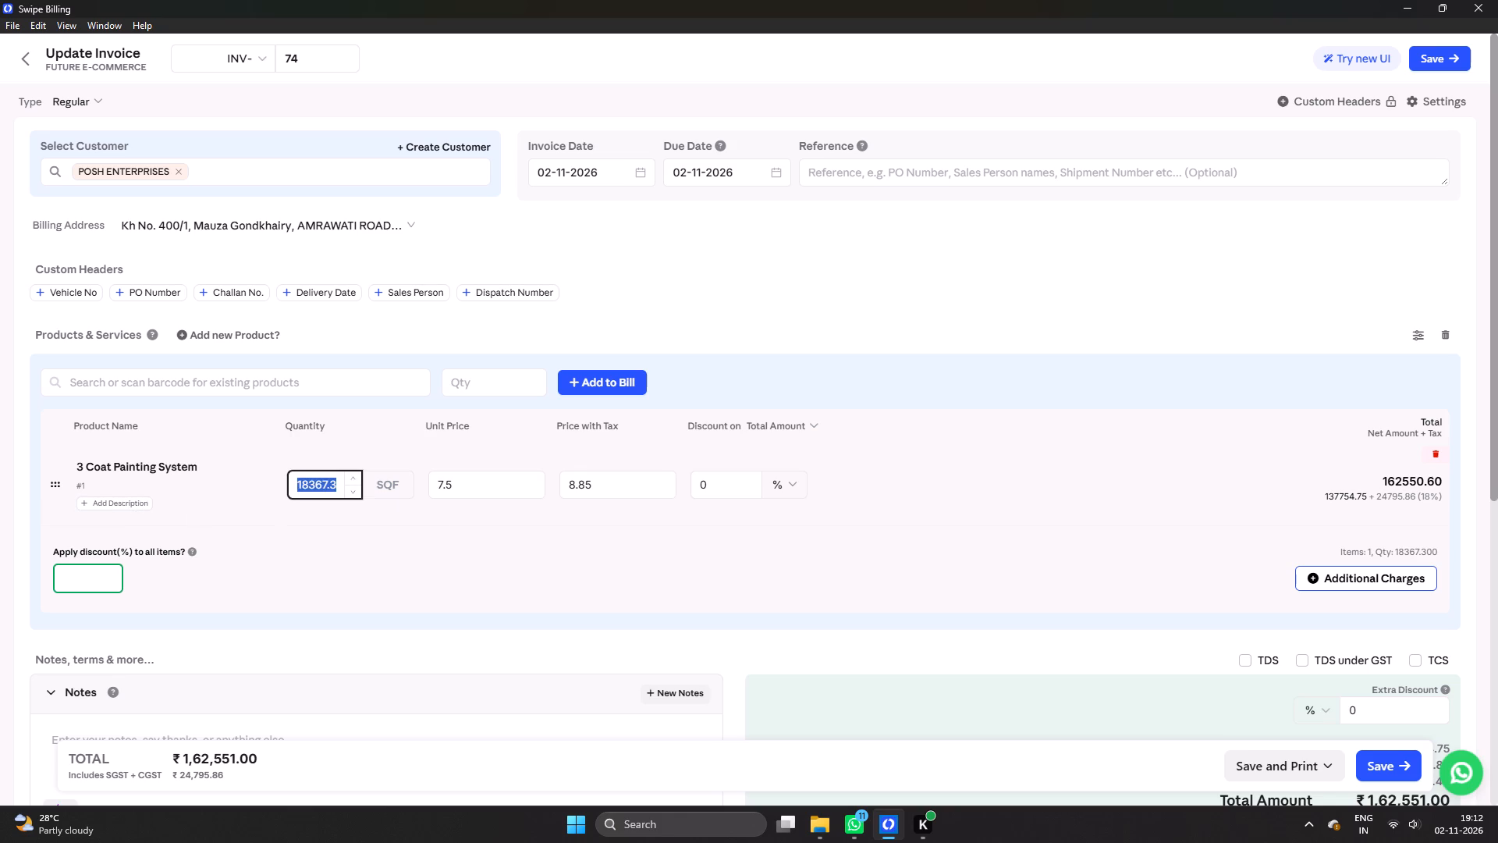
{"action": "left_click", "coordinate": [297, 487]}
{"action": "key", "text": "Right"}
{"action": "key", "text": "Right"}
{"action": "key", "text": "Right"}
{"action": "key", "text": "Right"}
{"action": "key", "text": "Right"}
{"action": "key", "text": "Right"}
{"action": "key", "text": "Right"}
{"action": "key", "text": "Right"}
{"action": "key", "text": "Right"}
{"action": "key", "text": "Right"}
{"action": "key", "text": "Right"}
{"action": "key", "text": "Right"}
{"action": "key", "text": "Right"}
{"action": "scroll", "coordinate": [427, 589], "scroll_direction": "down", "scroll_amount": 2}
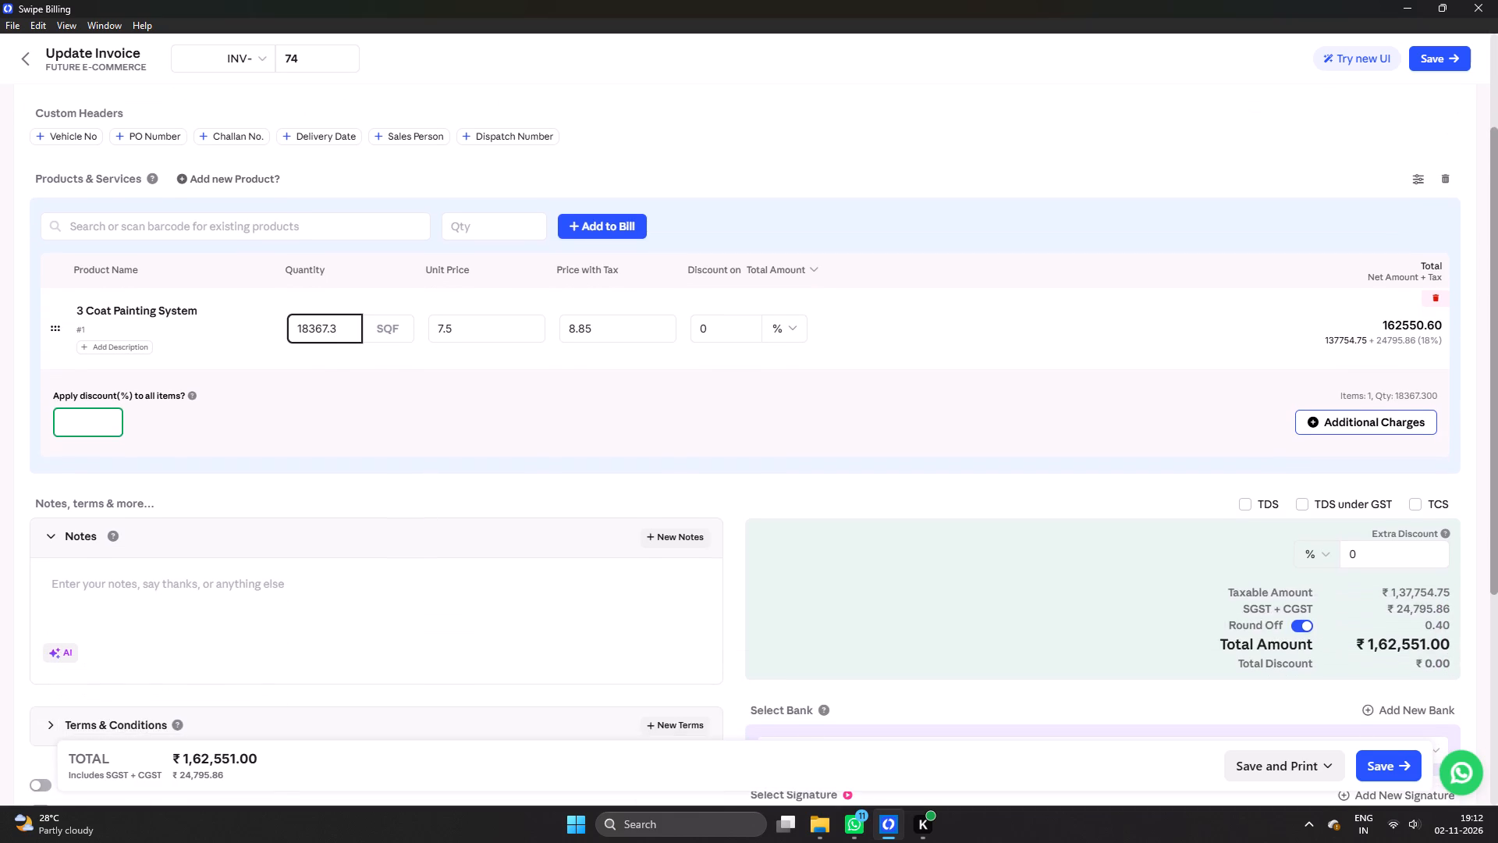
{"action": "scroll", "coordinate": [427, 589], "scroll_direction": "down", "scroll_amount": 5}
{"action": "scroll", "coordinate": [427, 589], "scroll_direction": "up", "scroll_amount": 6}
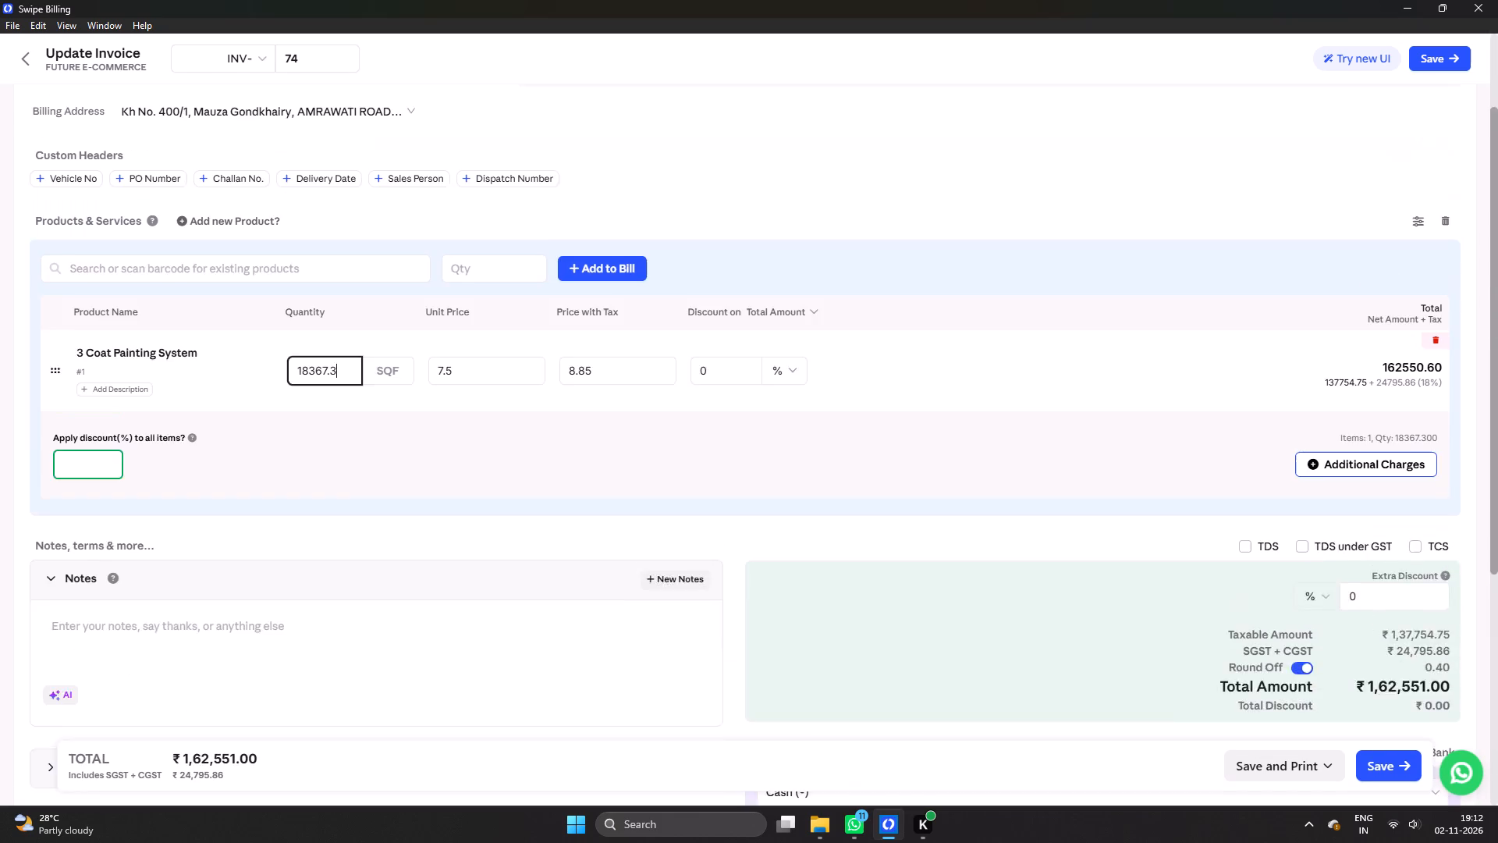
{"action": "scroll", "coordinate": [427, 589], "scroll_direction": "up", "scroll_amount": 4}
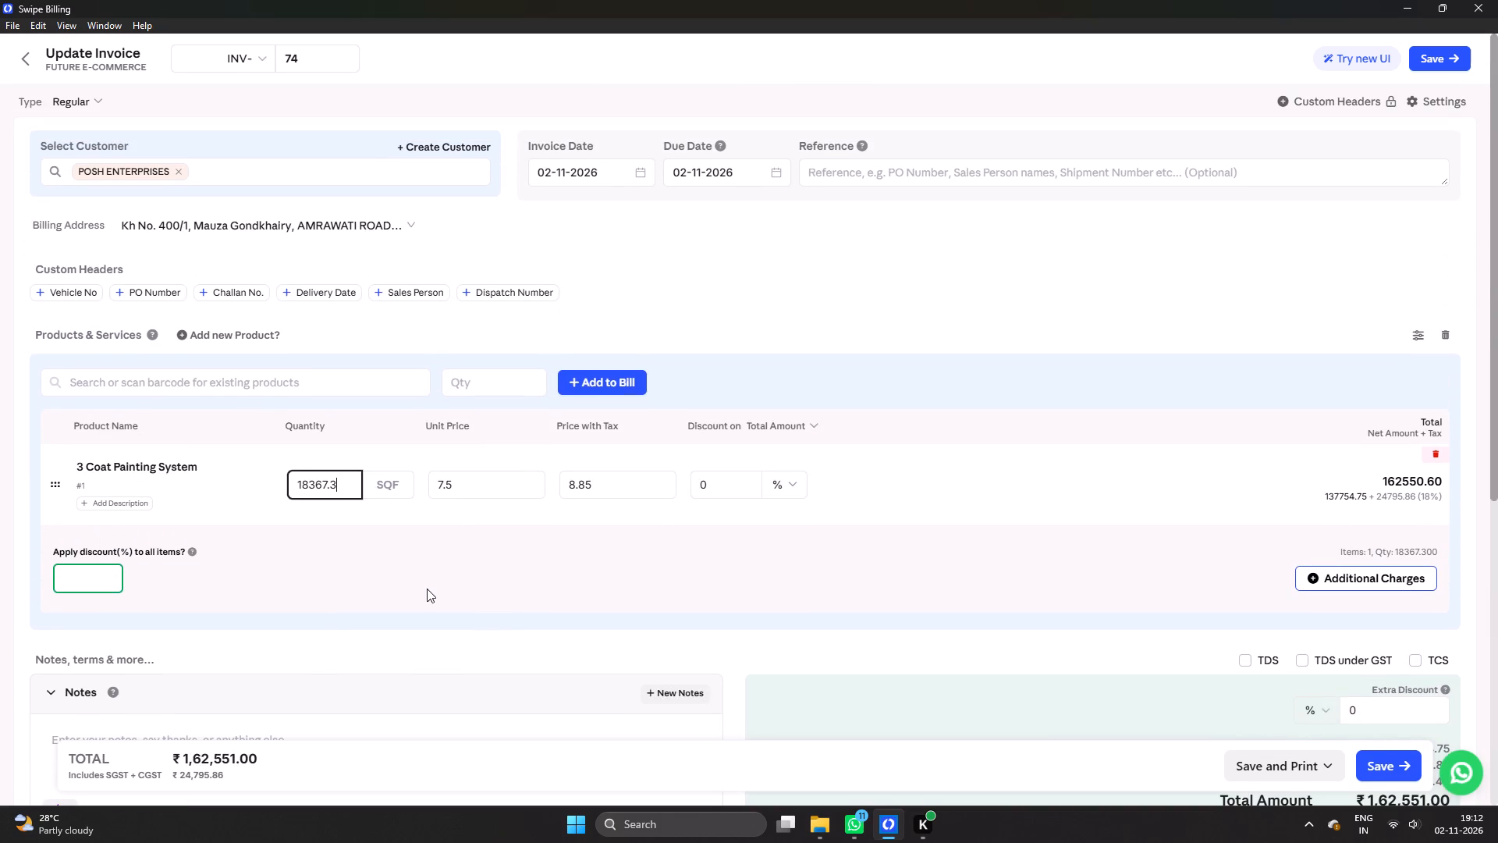
{"action": "left_click", "coordinate": [427, 589]}
Capture a screenshot of the INV-74 edit form, from the customer and date fields down through the Products & Services section.
{"action": "key", "text": "Print"}
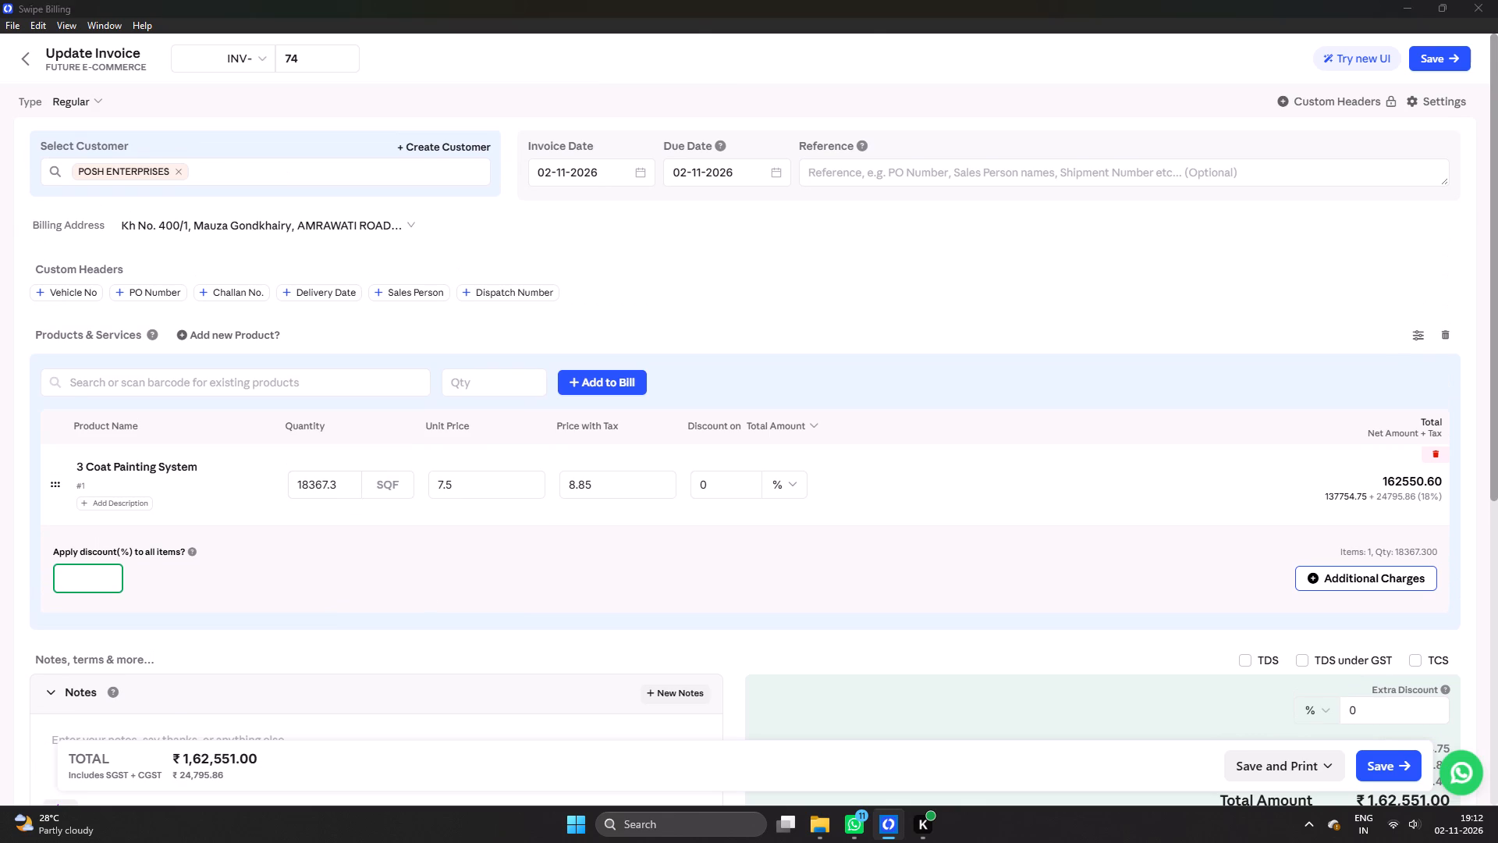
{"action": "left_click_drag", "start_coordinate": [14, 118], "coordinate": [1497, 727]}
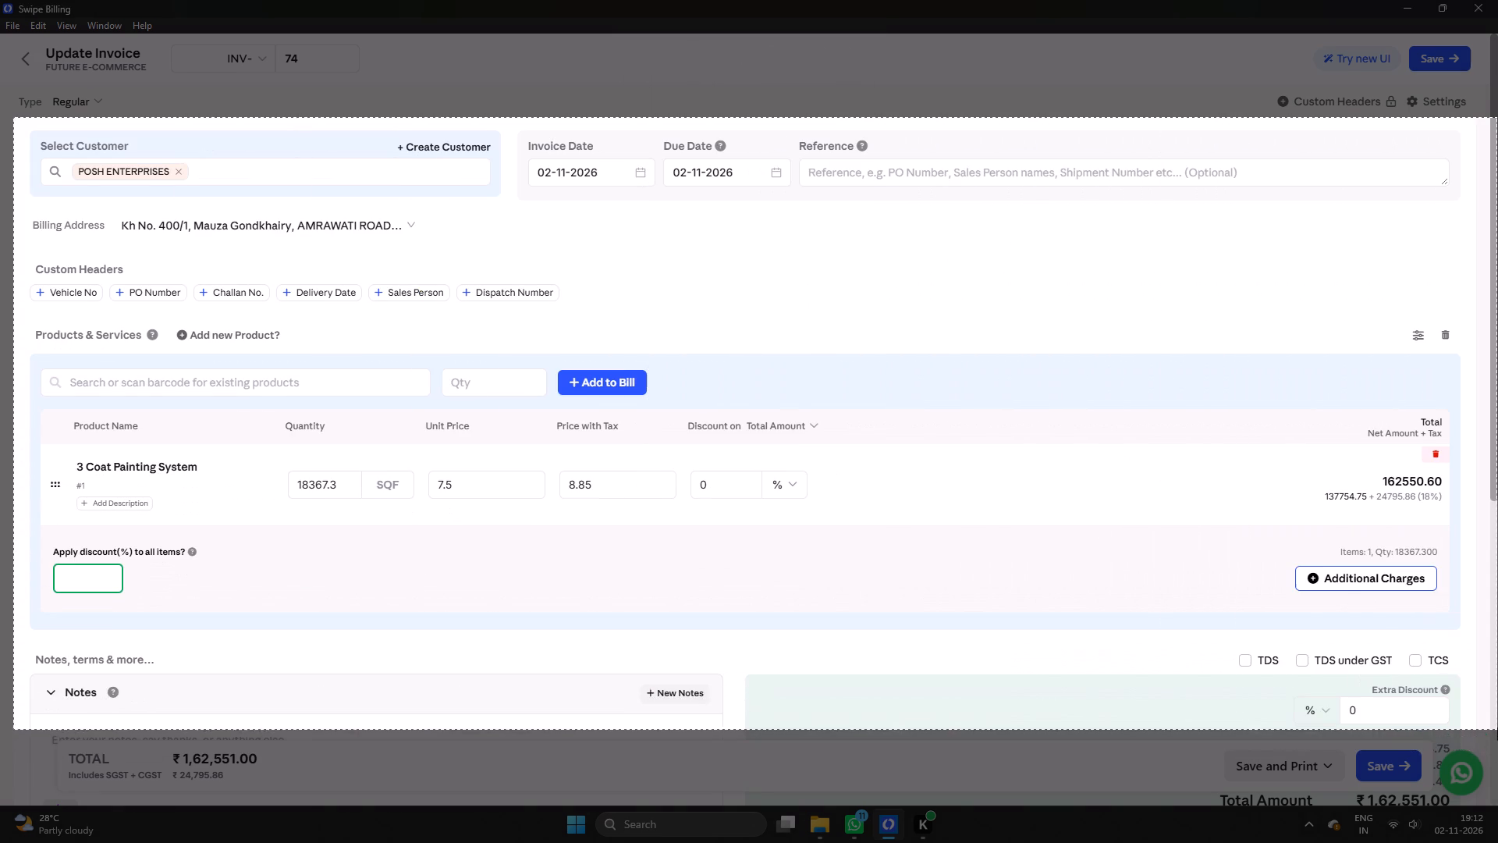
{"action": "left_click_drag", "start_coordinate": [1497, 727], "coordinate": [1485, 647]}
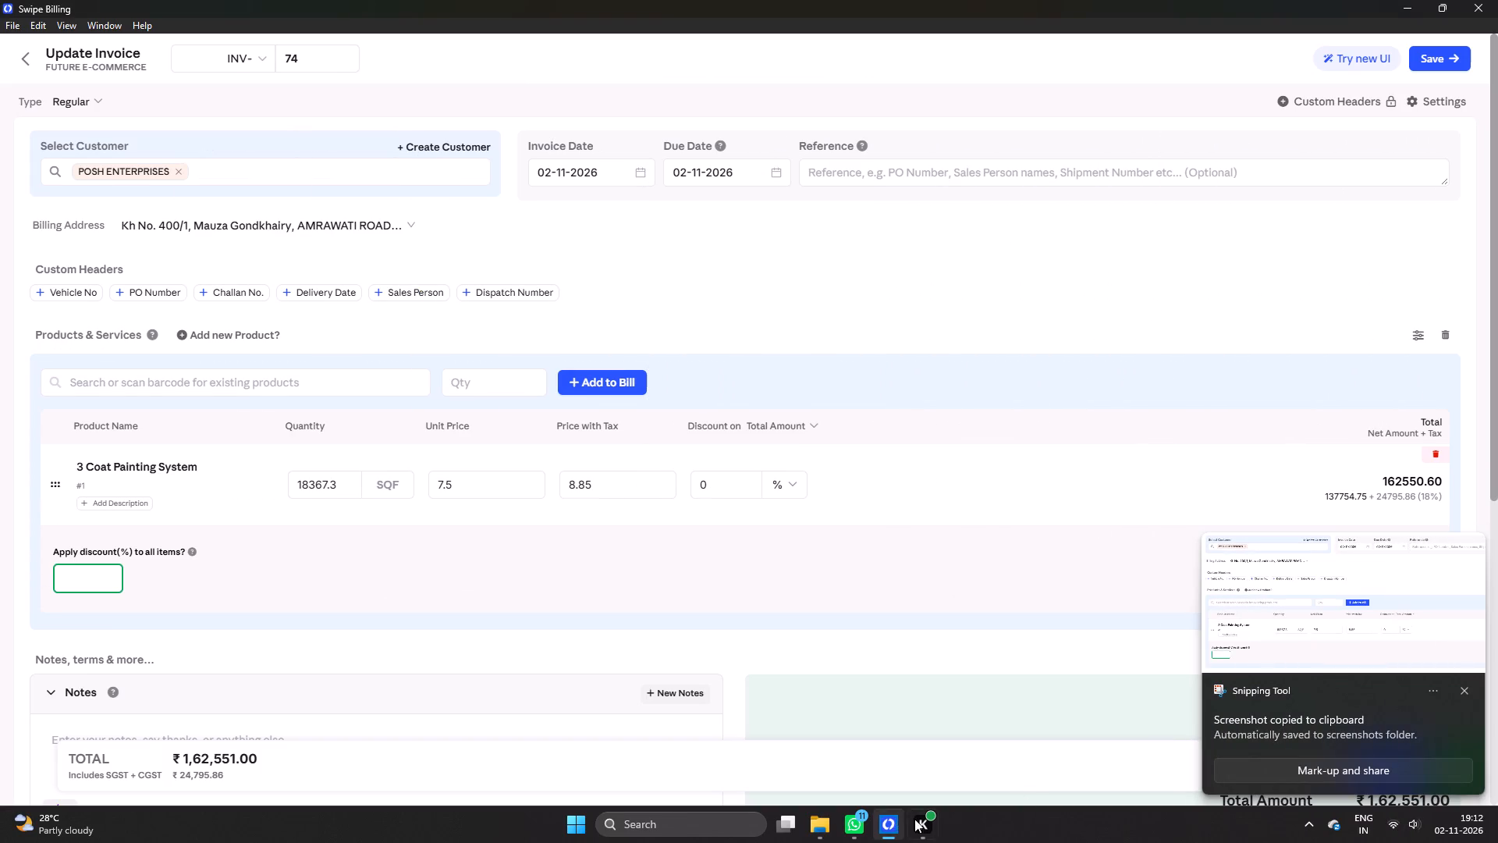